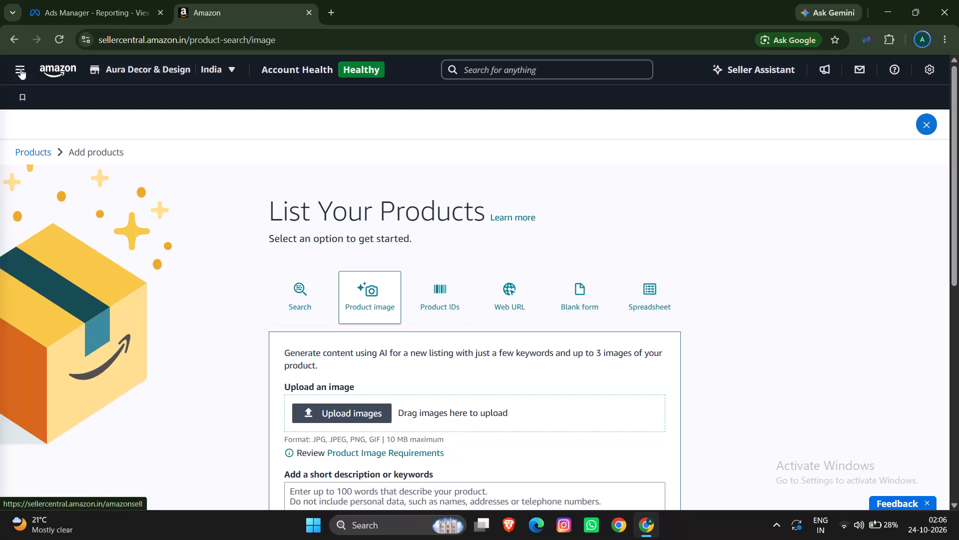
Open the Products workspace of the seller account.
{"action": "left_click", "coordinate": [19, 65]}
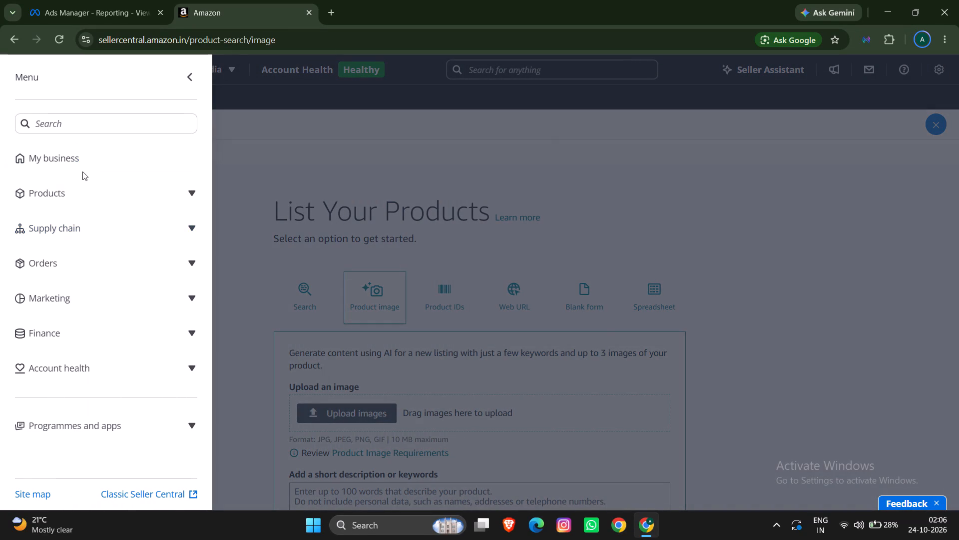
{"action": "left_click", "coordinate": [72, 203]}
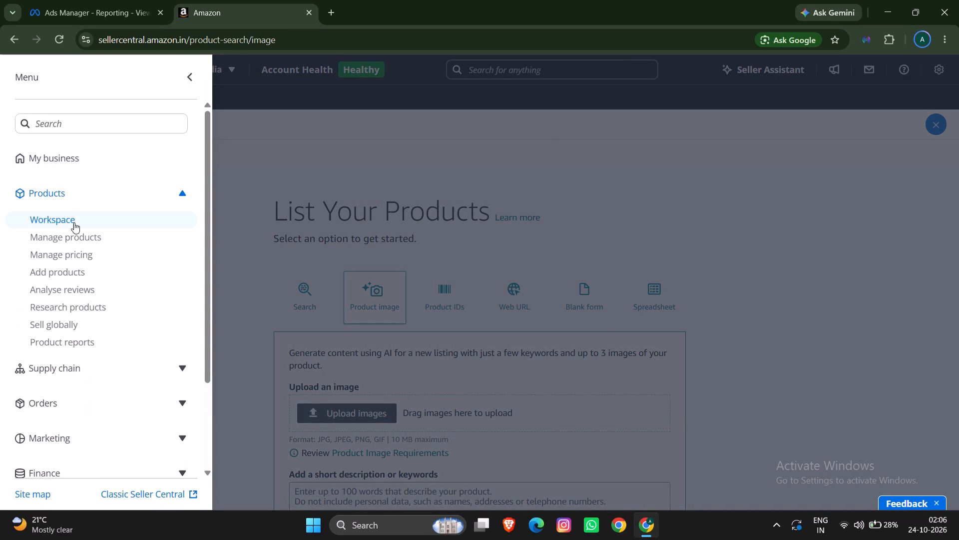
{"action": "left_click", "coordinate": [74, 222]}
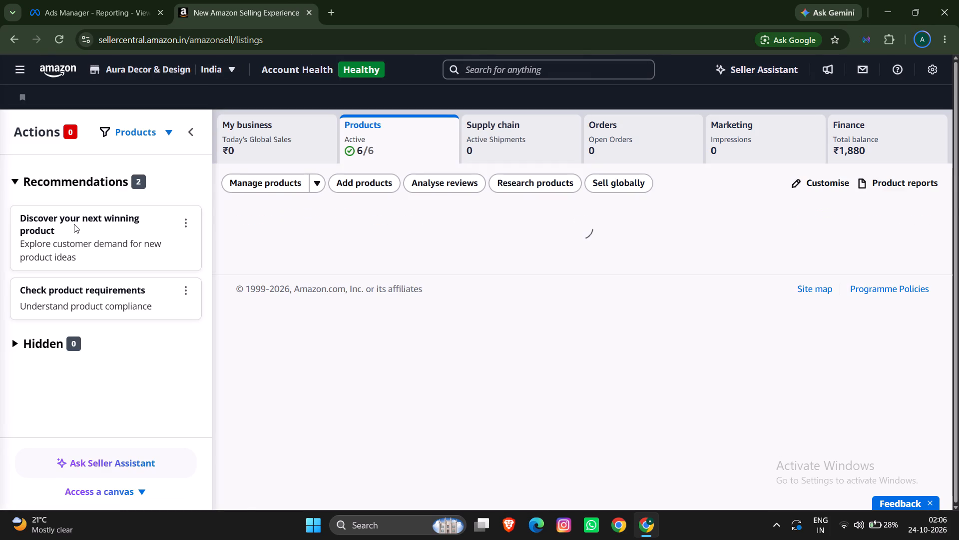
Start adding a product by image and browse the Screenshots and Downloads folders for a picture, then return to the Products workspace.
{"action": "left_click", "coordinate": [354, 186]}
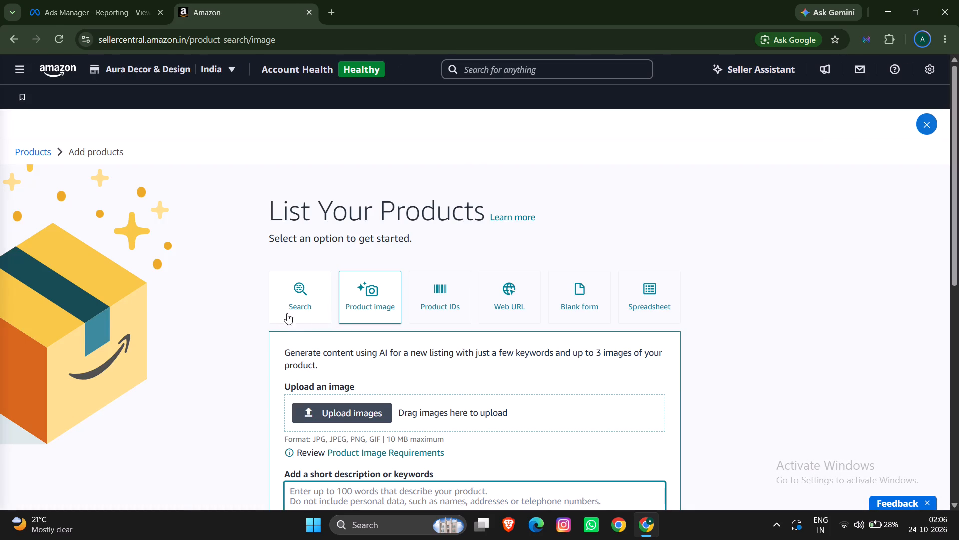
{"action": "scroll", "coordinate": [419, 305], "scroll_direction": "down", "scroll_amount": 2}
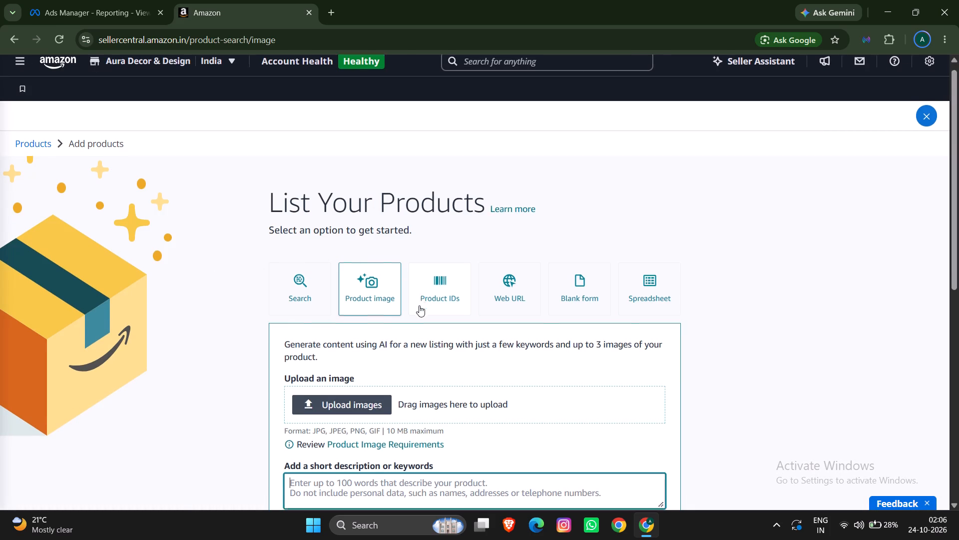
{"action": "left_click", "coordinate": [352, 286]}
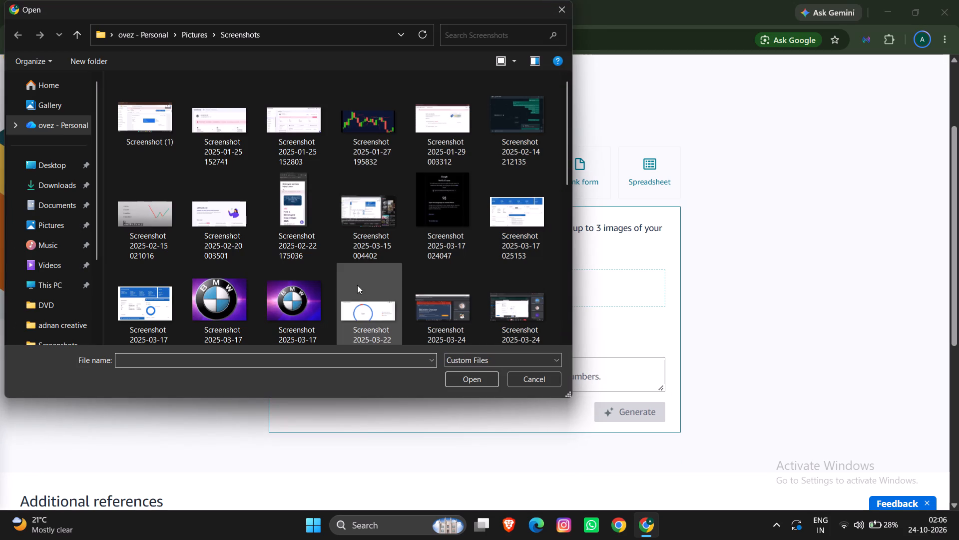
{"action": "scroll", "coordinate": [257, 186], "scroll_direction": "down", "scroll_amount": 9}
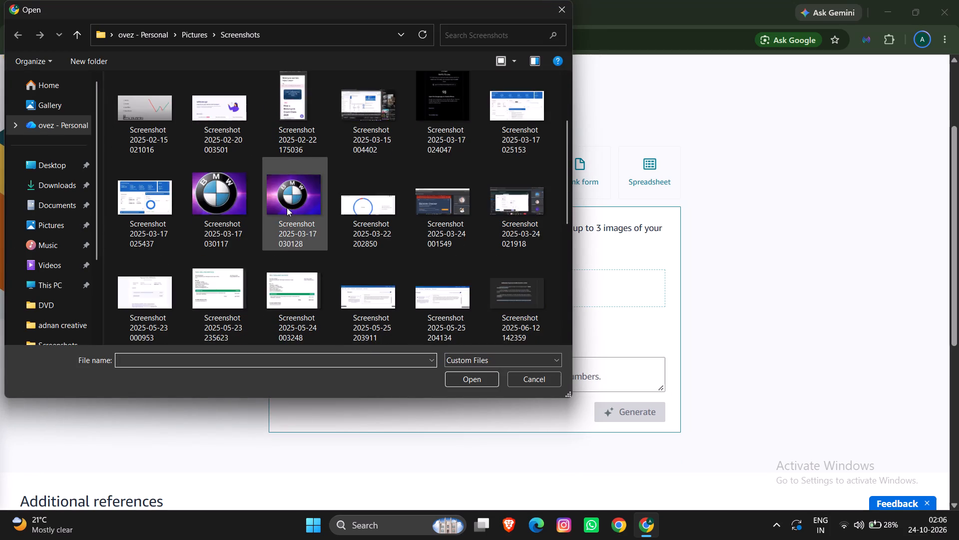
{"action": "scroll", "coordinate": [289, 209], "scroll_direction": "down", "scroll_amount": 17}
{"action": "scroll", "coordinate": [280, 224], "scroll_direction": "down", "scroll_amount": 8}
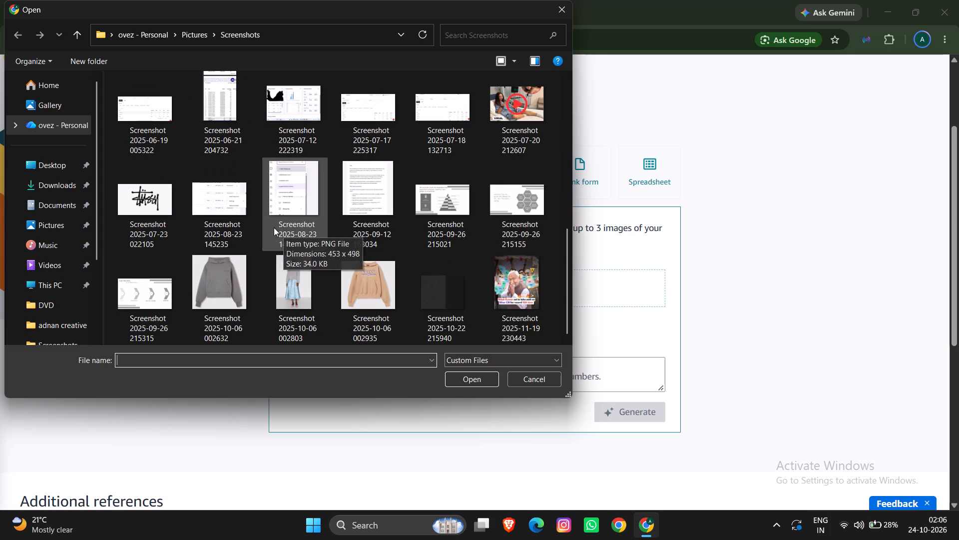
{"action": "double_click", "coordinate": [66, 191]}
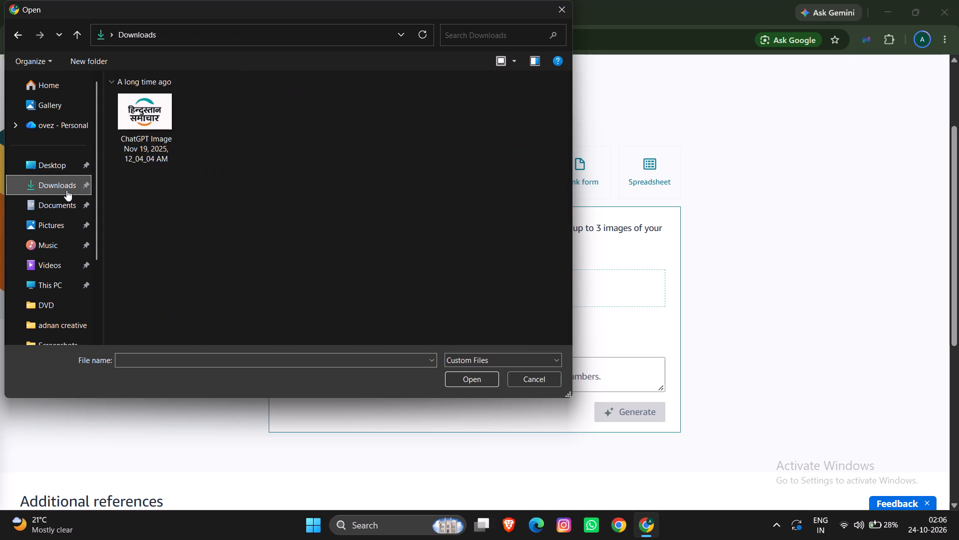
{"action": "double_click", "coordinate": [52, 223]}
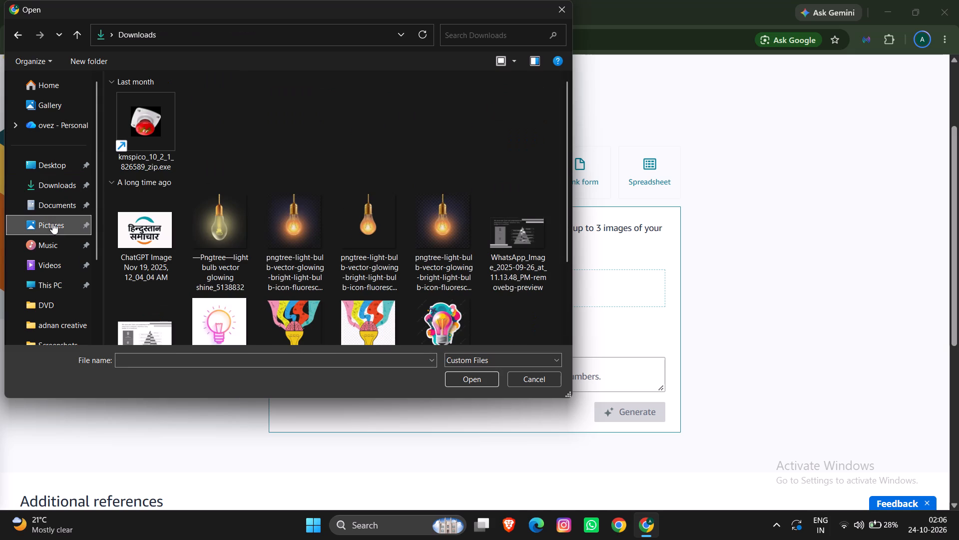
{"action": "double_click", "coordinate": [136, 132]}
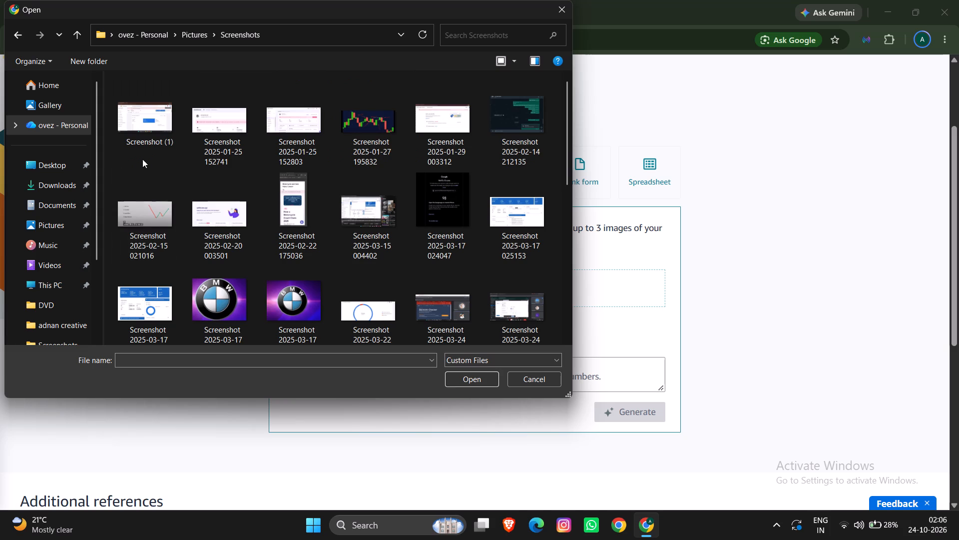
{"action": "scroll", "coordinate": [144, 156], "scroll_direction": "down", "scroll_amount": 17}
{"action": "scroll", "coordinate": [153, 168], "scroll_direction": "down", "scroll_amount": 9}
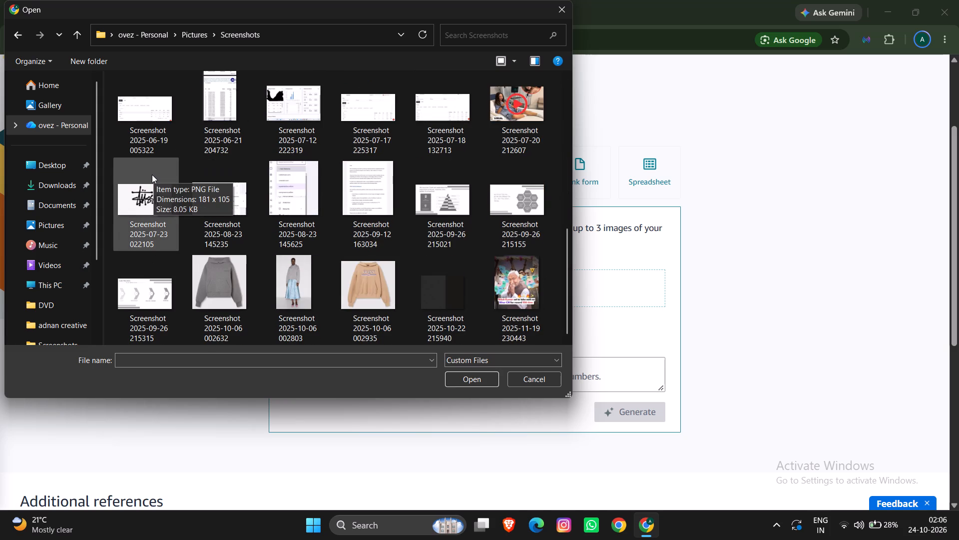
{"action": "scroll", "coordinate": [152, 174], "scroll_direction": "up", "scroll_amount": 20}
{"action": "scroll", "coordinate": [152, 174], "scroll_direction": "up", "scroll_amount": 3}
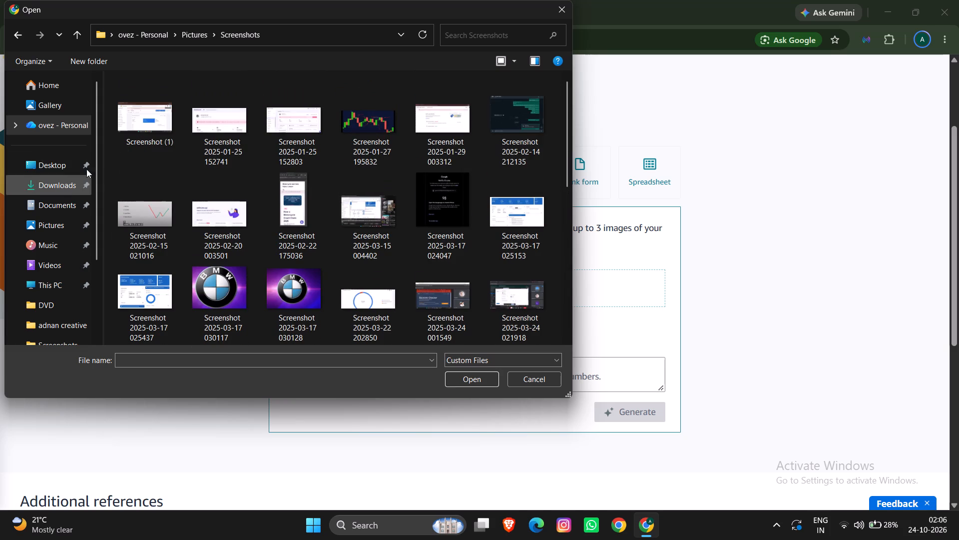
{"action": "left_click", "coordinate": [560, 6]}
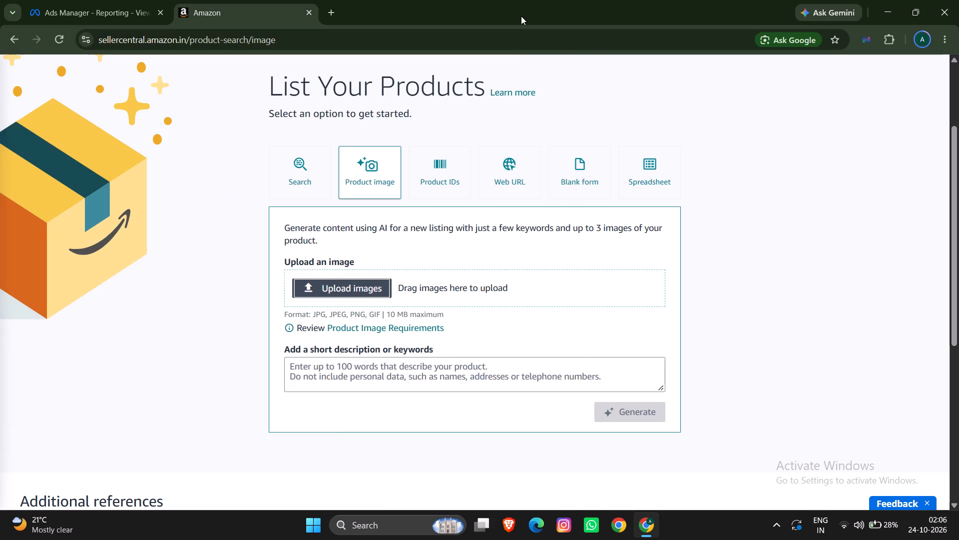
{"action": "left_click", "coordinate": [8, 46]}
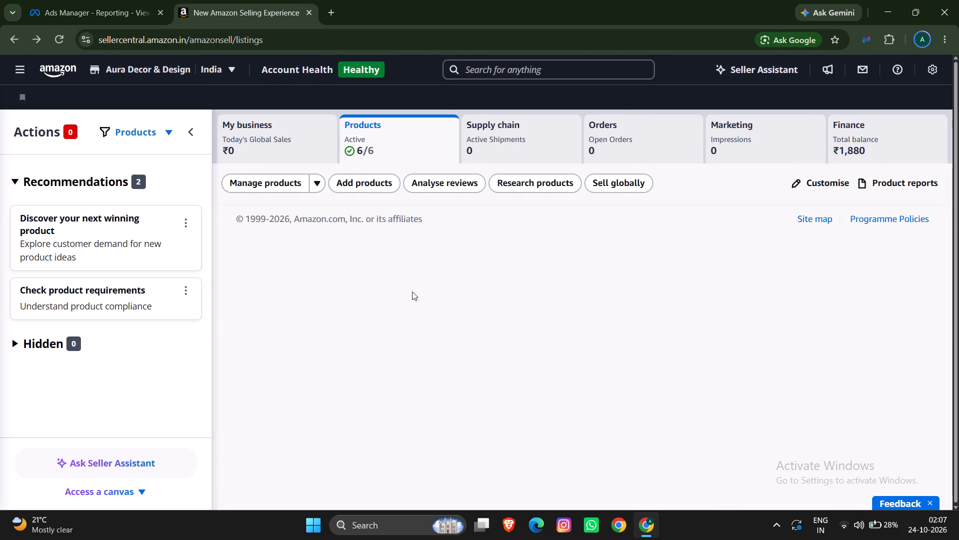
Examine the My business overview and the existing acrylic signboard listings under Product Performance.
{"action": "left_click", "coordinate": [310, 131]}
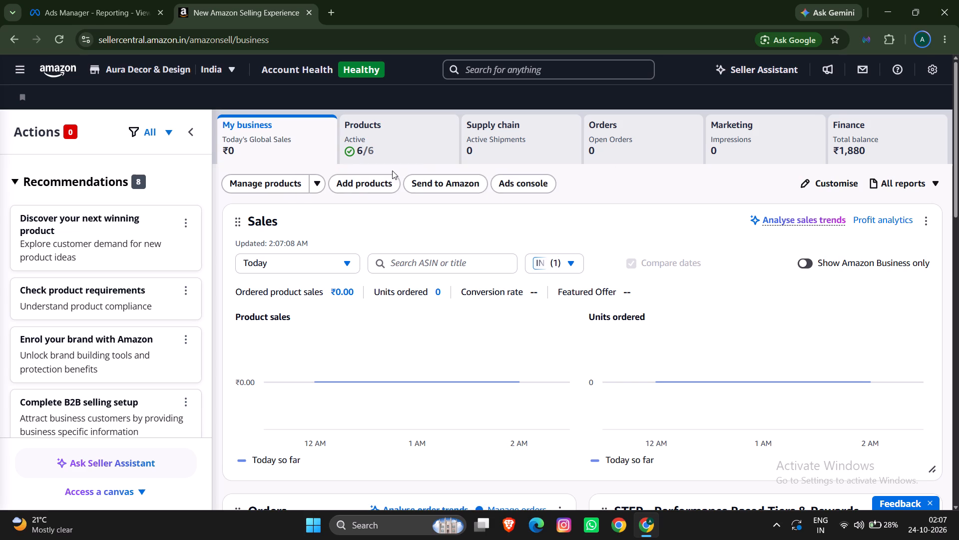
{"action": "left_click", "coordinate": [425, 141]}
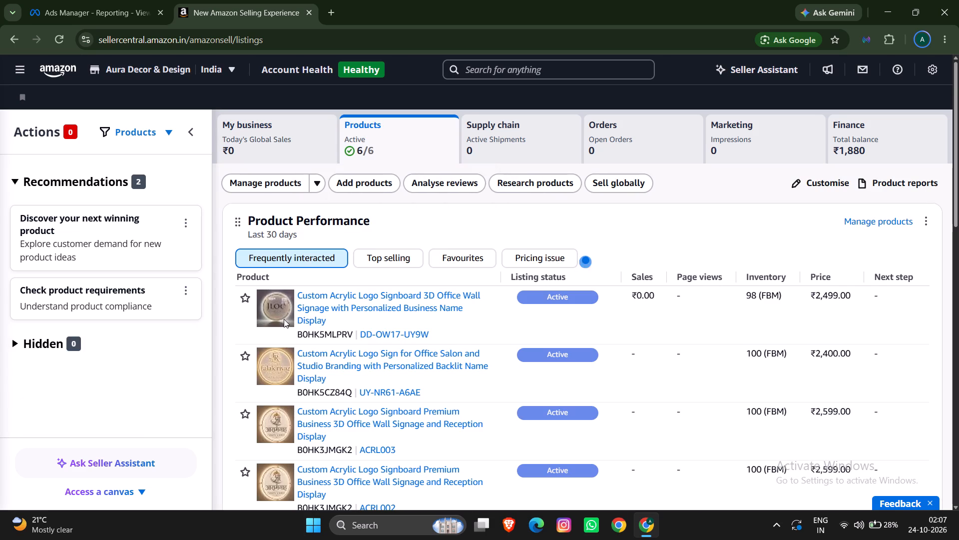
{"action": "left_click", "coordinate": [275, 368]}
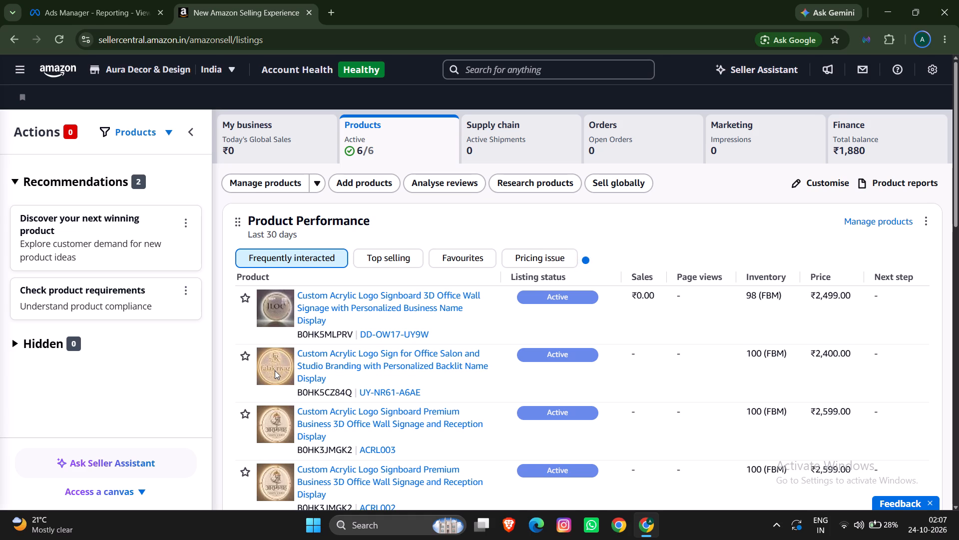
{"action": "left_click", "coordinate": [275, 370]}
{"action": "double_click", "coordinate": [275, 370]}
{"action": "scroll", "coordinate": [353, 363], "scroll_direction": "down", "scroll_amount": 5}
{"action": "scroll", "coordinate": [354, 365], "scroll_direction": "up", "scroll_amount": 4}
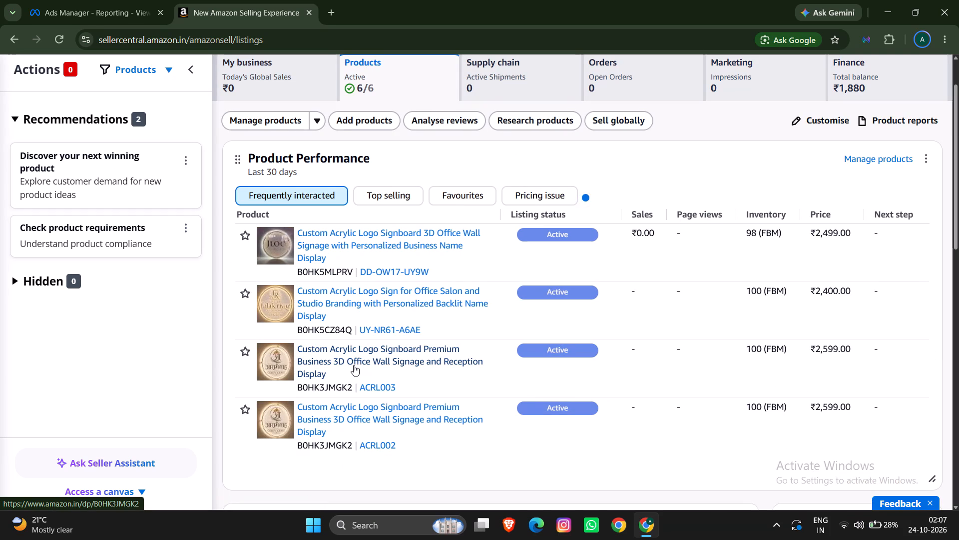
{"action": "scroll", "coordinate": [352, 363], "scroll_direction": "up", "scroll_amount": 5}
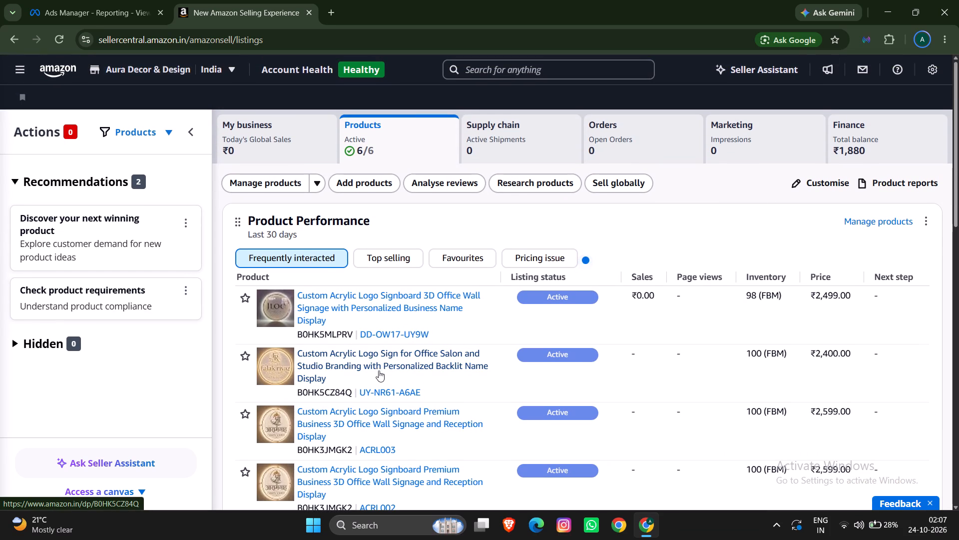
Start adding a product and search the catalogue for "t shirt".
{"action": "left_click", "coordinate": [361, 186]}
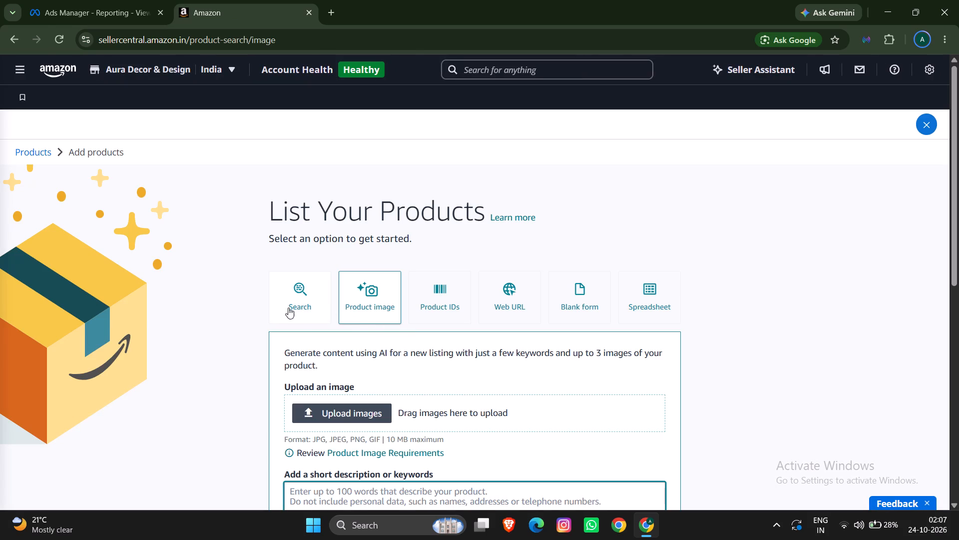
{"action": "left_click", "coordinate": [312, 294]}
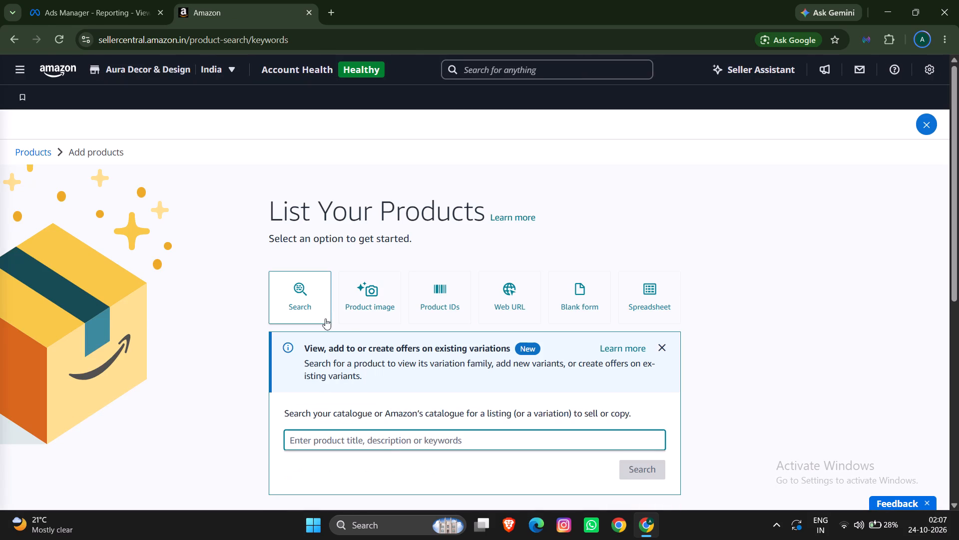
{"action": "left_click", "coordinate": [395, 440]}
{"action": "type", "text": "t shirt"}
{"action": "left_click", "coordinate": [645, 467]}
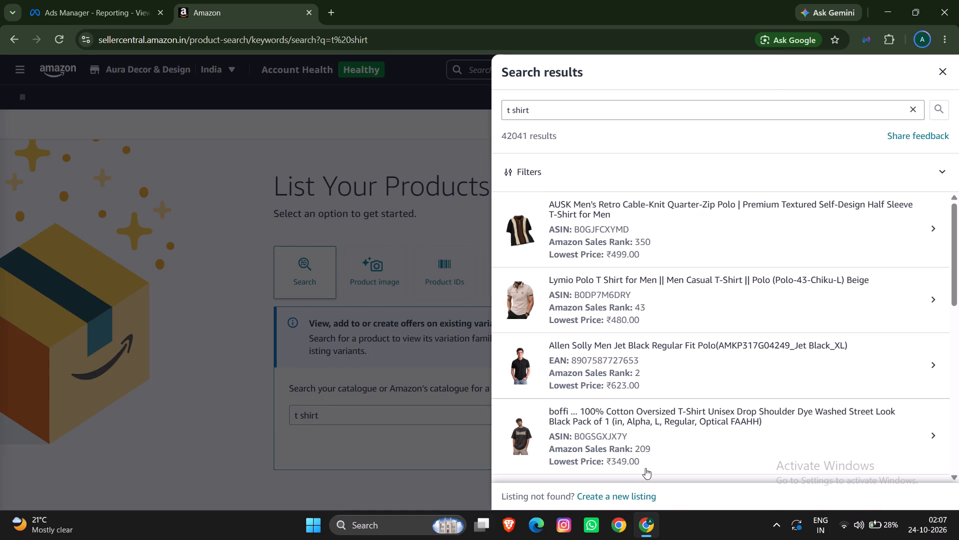
Examine the t-shirt listings in the search results, comparing their titles, sales ranks and lowest prices.
{"action": "scroll", "coordinate": [534, 369], "scroll_direction": "down", "scroll_amount": 5}
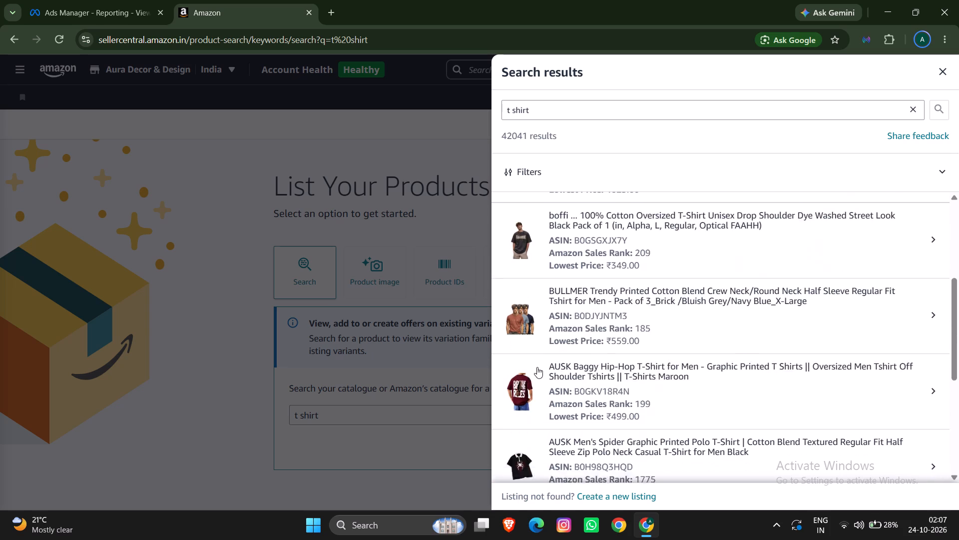
{"action": "scroll", "coordinate": [537, 367], "scroll_direction": "down", "scroll_amount": 1}
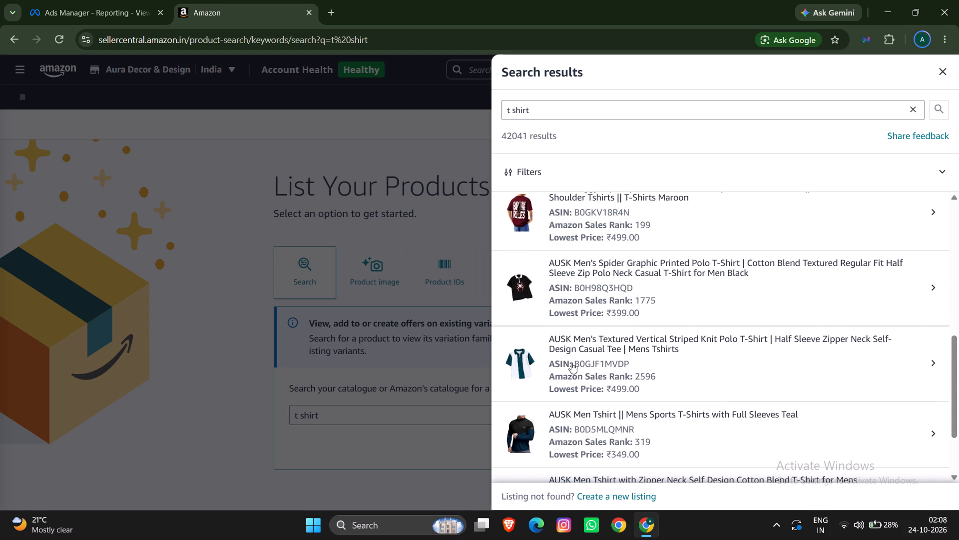
{"action": "scroll", "coordinate": [579, 372], "scroll_direction": "down", "scroll_amount": 10}
{"action": "scroll", "coordinate": [572, 405], "scroll_direction": "up", "scroll_amount": 7}
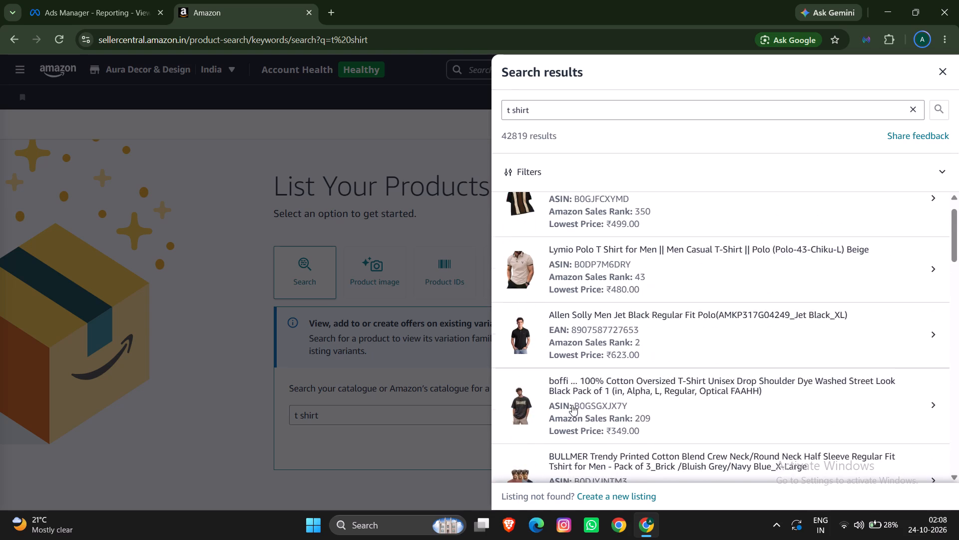
{"action": "scroll", "coordinate": [556, 395], "scroll_direction": "up", "scroll_amount": 15}
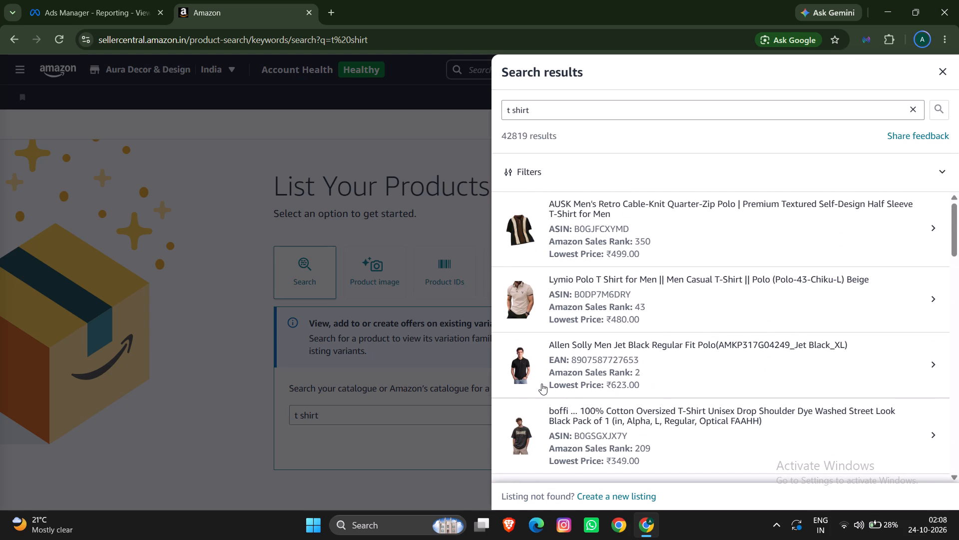
{"action": "scroll", "coordinate": [790, 306], "scroll_direction": "down", "scroll_amount": 18}
{"action": "scroll", "coordinate": [783, 300], "scroll_direction": "down", "scroll_amount": 6}
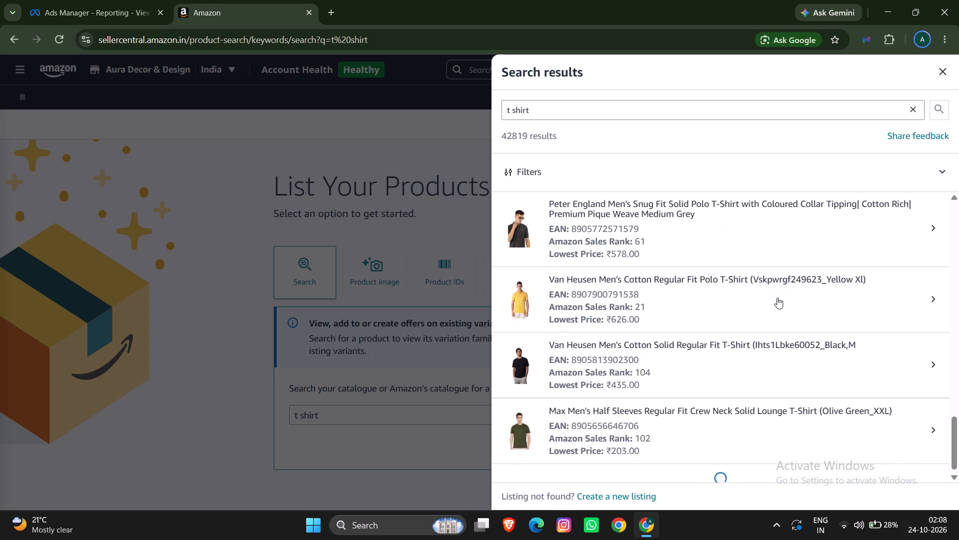
{"action": "scroll", "coordinate": [777, 297], "scroll_direction": "down", "scroll_amount": 3}
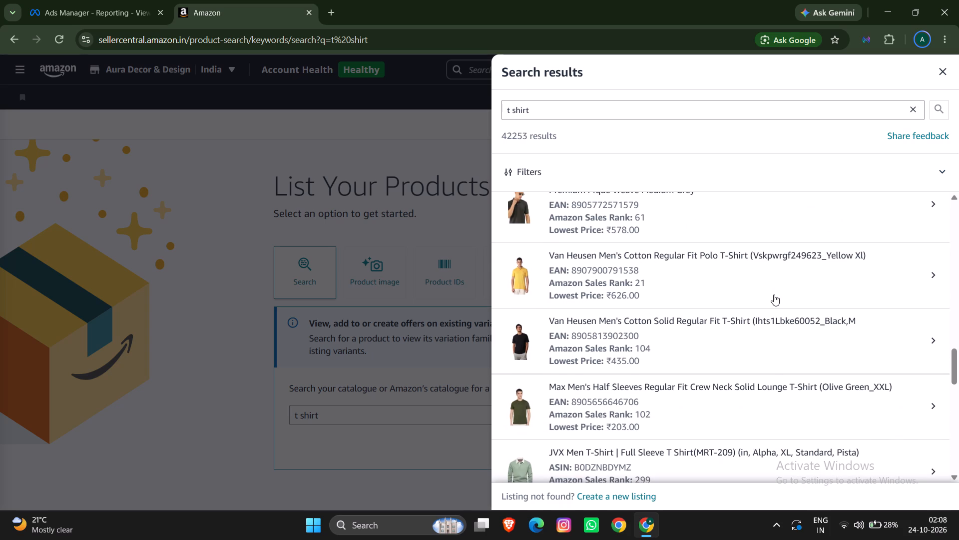
{"action": "scroll", "coordinate": [730, 460], "scroll_direction": "down", "scroll_amount": 8}
{"action": "scroll", "coordinate": [689, 493], "scroll_direction": "down", "scroll_amount": 9}
{"action": "scroll", "coordinate": [688, 393], "scroll_direction": "down", "scroll_amount": 6}
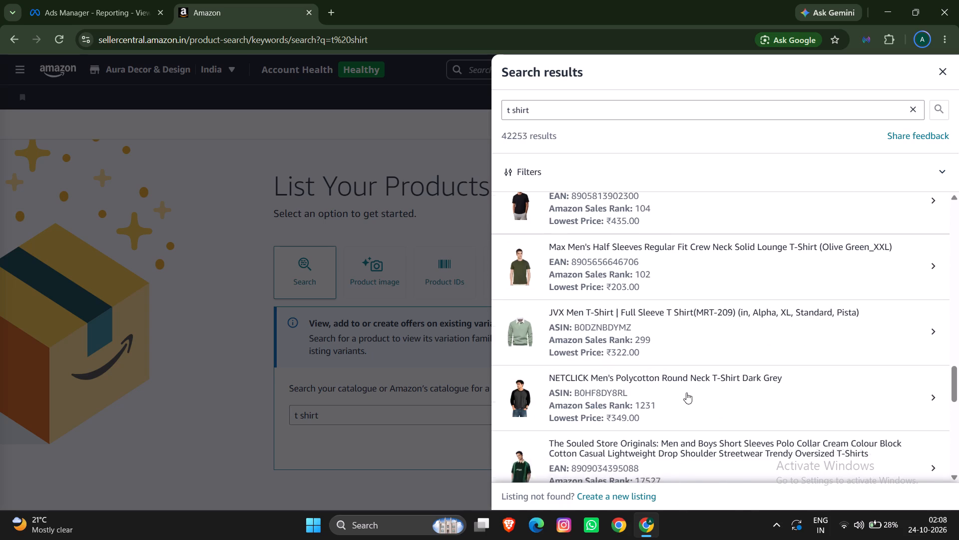
{"action": "scroll", "coordinate": [686, 392], "scroll_direction": "down", "scroll_amount": 9}
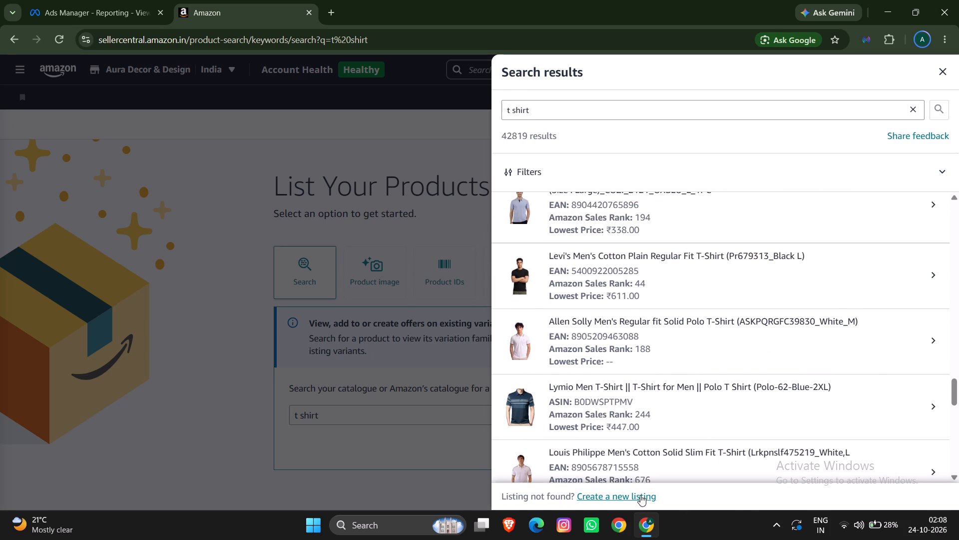
Create a new listing from the t-shirt search and accept the proposed-content disclaimer.
{"action": "left_click", "coordinate": [640, 495]}
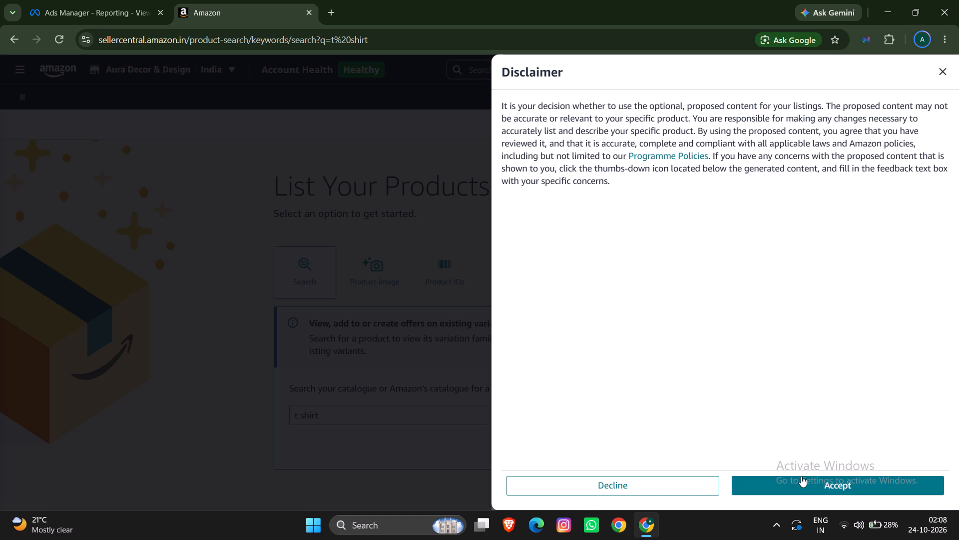
{"action": "left_click", "coordinate": [797, 485]}
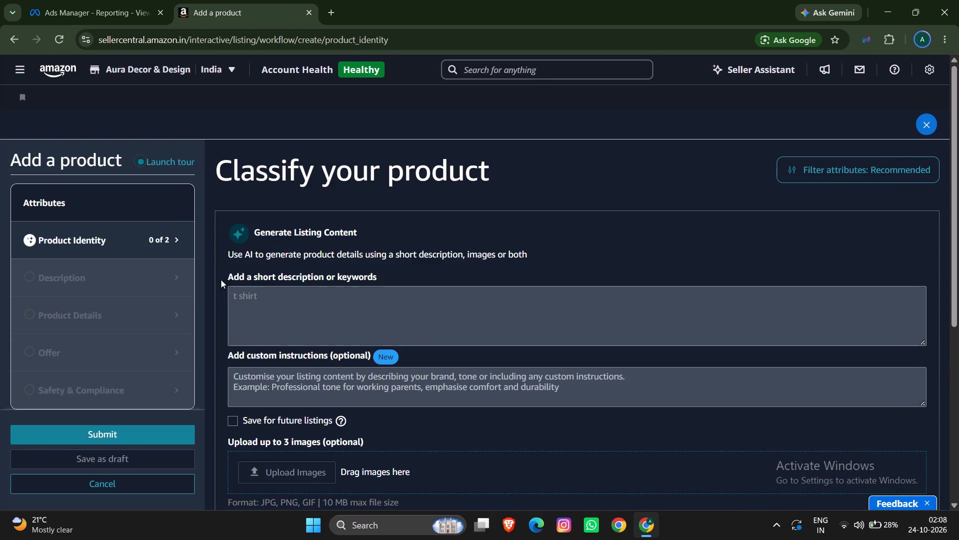
Generate content from the "t shirt" description and regenerate the suggested item name twice, checking the alternative versions.
{"action": "left_click", "coordinate": [332, 296]}
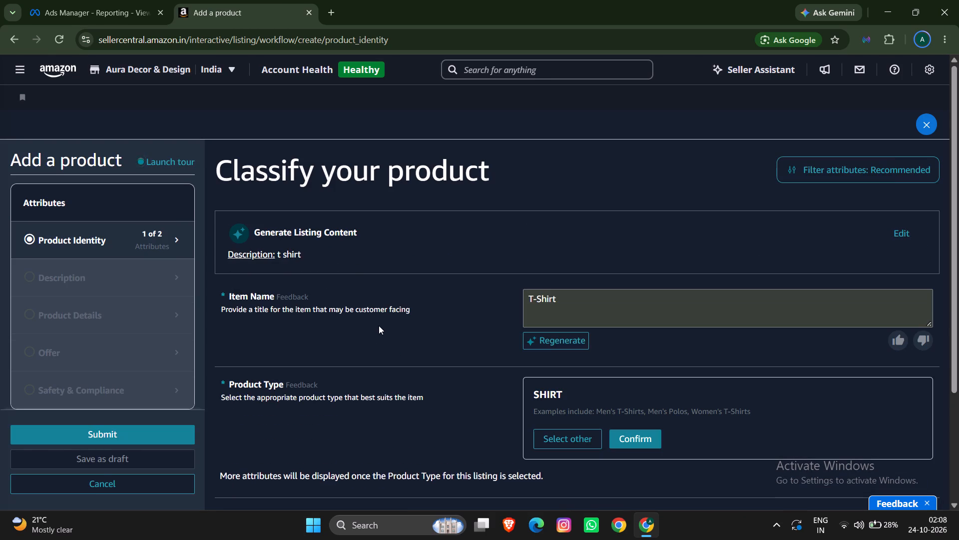
{"action": "left_click", "coordinate": [538, 343]}
{"action": "left_click", "coordinate": [755, 342]}
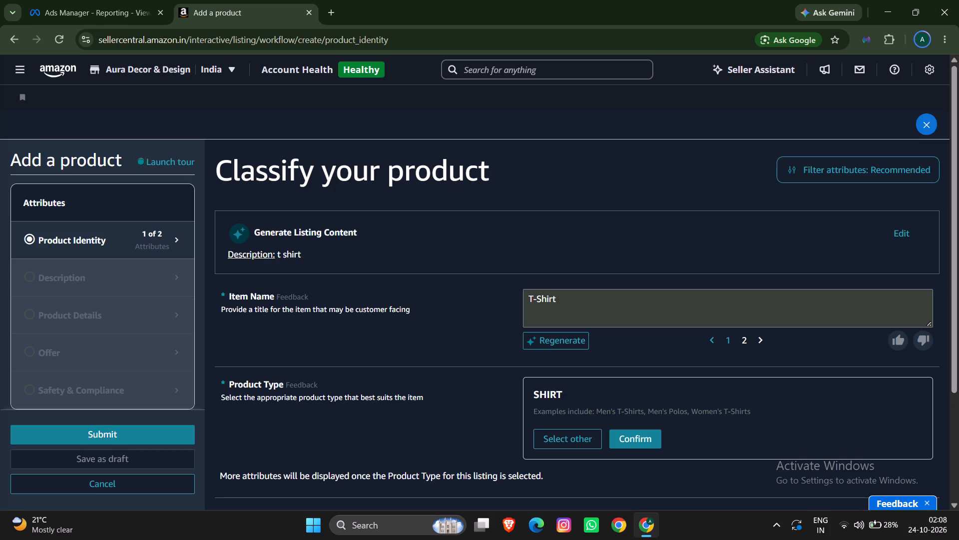
{"action": "left_click", "coordinate": [726, 336]}
{"action": "left_click", "coordinate": [561, 341]}
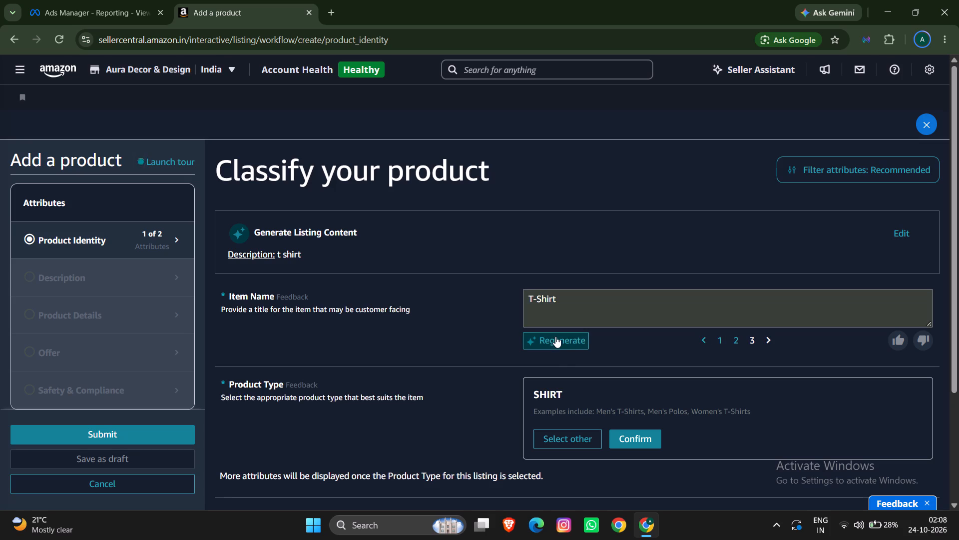
Open the selection of another product type, waiting for the page to load, and enter "clothing" as the category search term.
{"action": "scroll", "coordinate": [403, 295], "scroll_direction": "down", "scroll_amount": 5}
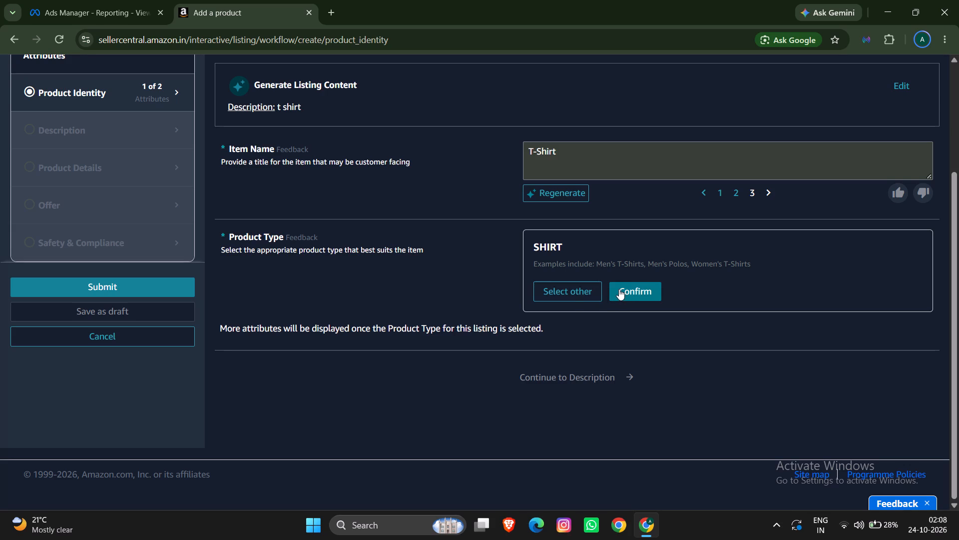
{"action": "left_click", "coordinate": [568, 300]}
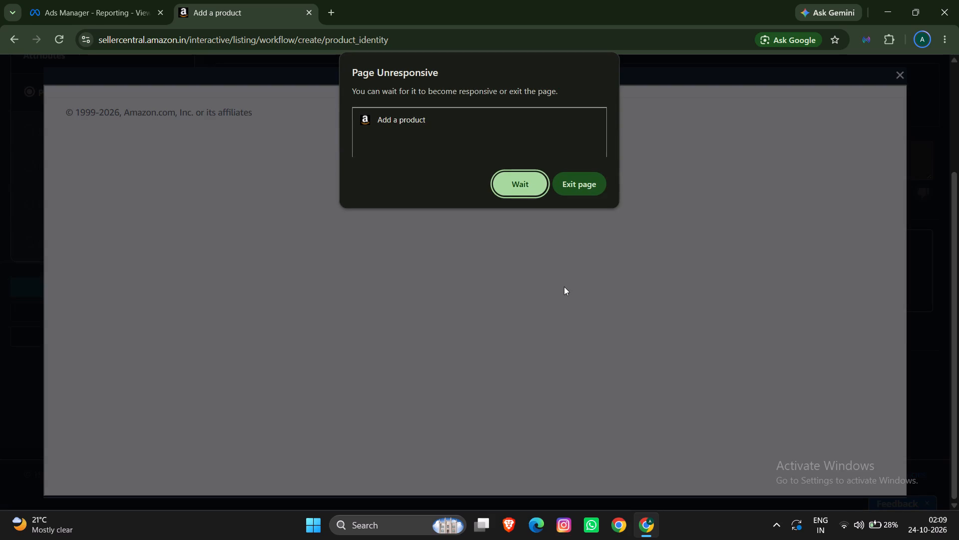
{"action": "left_click", "coordinate": [518, 184]}
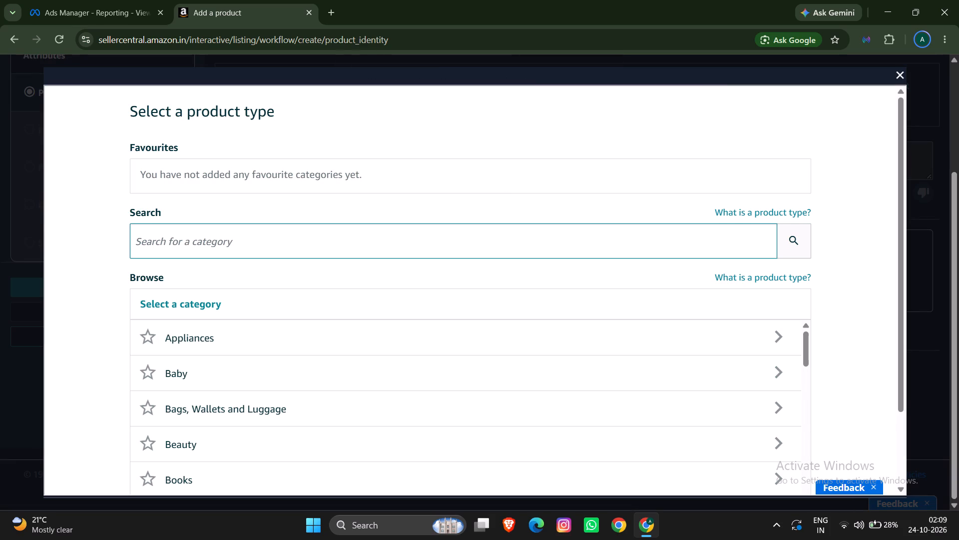
{"action": "left_click", "coordinate": [339, 174]}
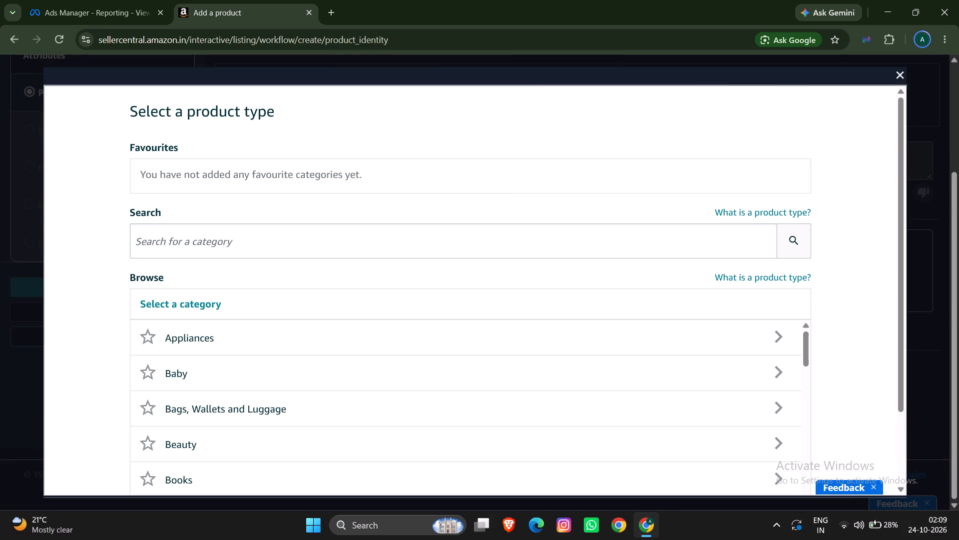
{"action": "left_click", "coordinate": [289, 236]}
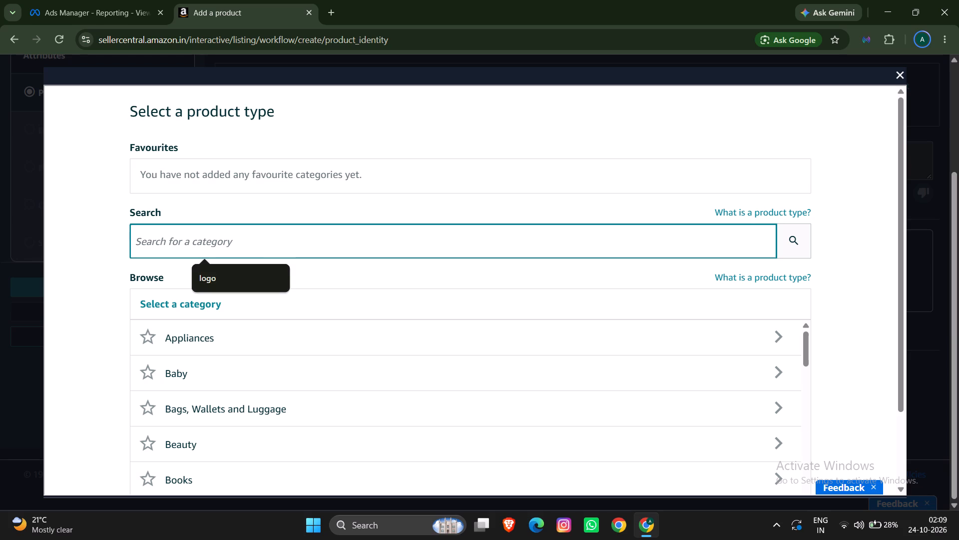
{"action": "type", "text": "clothing"}
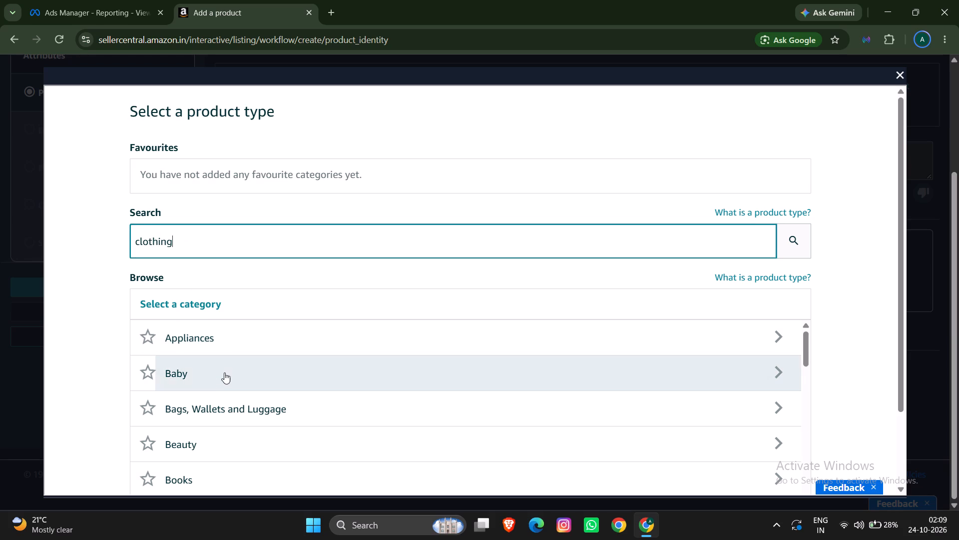
Browse the product categories to Clothing & Accessories > Boys > T-Shirts & Polos.
{"action": "scroll", "coordinate": [224, 372], "scroll_direction": "down", "scroll_amount": 3}
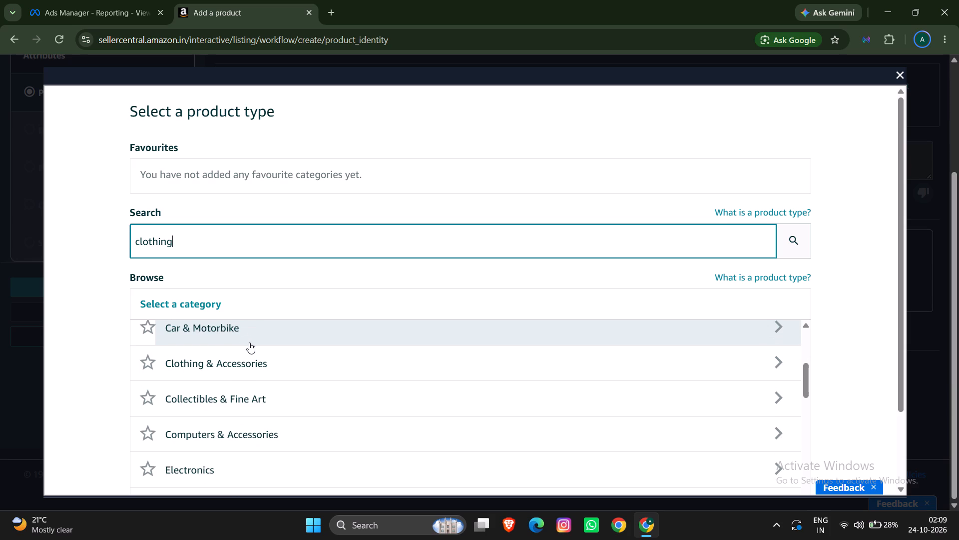
{"action": "left_click", "coordinate": [245, 367]}
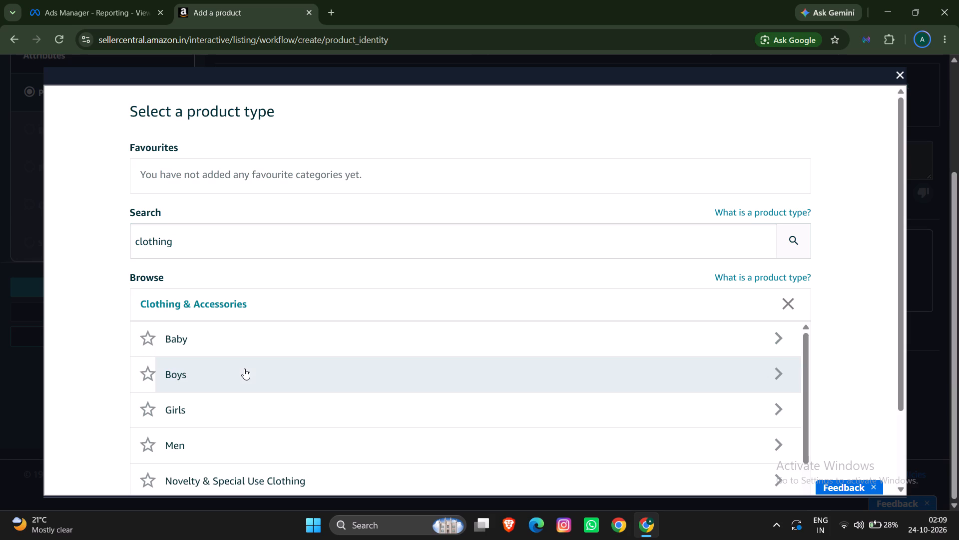
{"action": "left_click", "coordinate": [234, 377]}
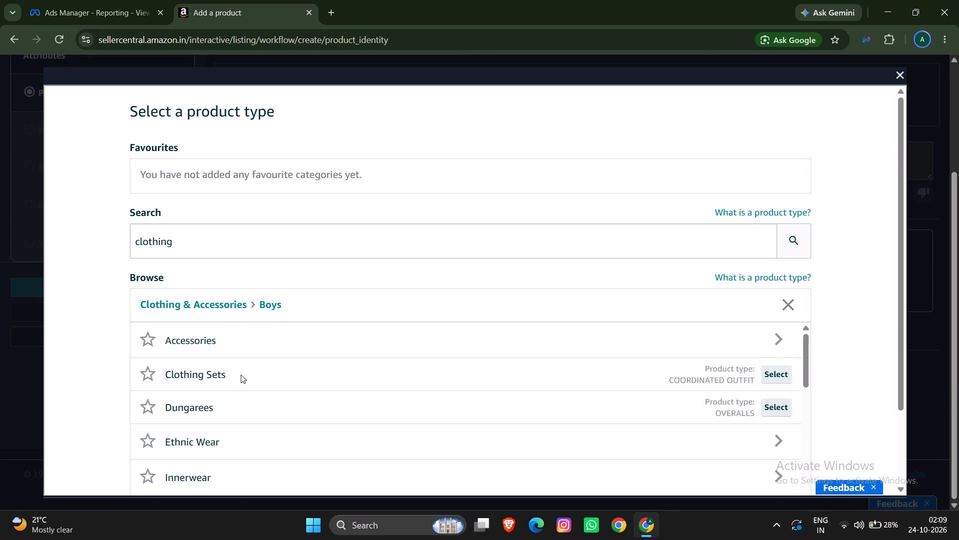
{"action": "scroll", "coordinate": [239, 373], "scroll_direction": "down", "scroll_amount": 3}
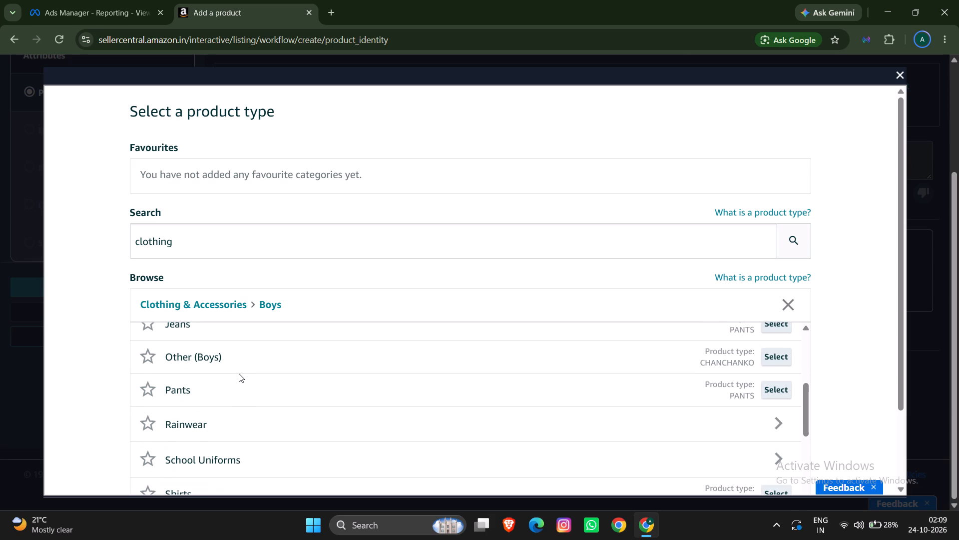
{"action": "scroll", "coordinate": [239, 373], "scroll_direction": "down", "scroll_amount": 4}
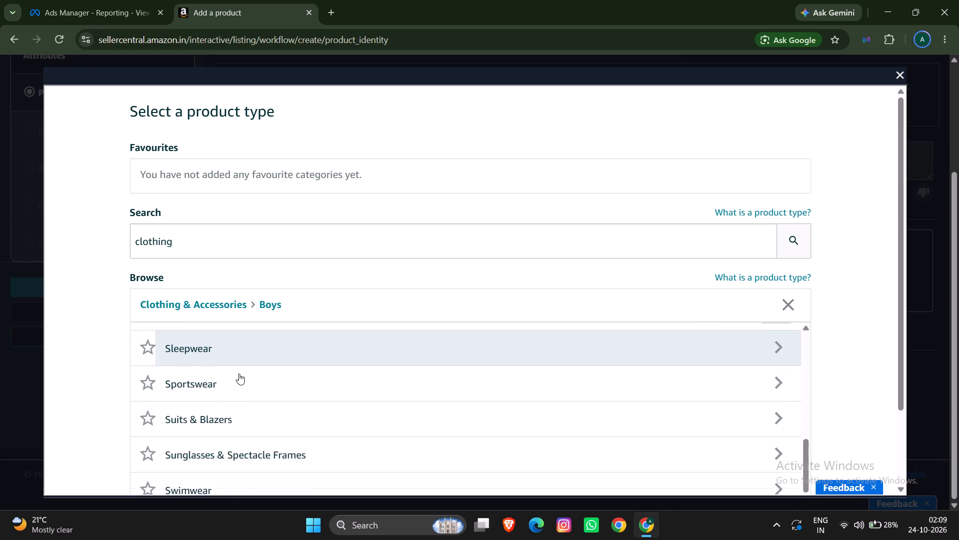
{"action": "scroll", "coordinate": [239, 373], "scroll_direction": "down", "scroll_amount": 1}
{"action": "left_click", "coordinate": [218, 434]}
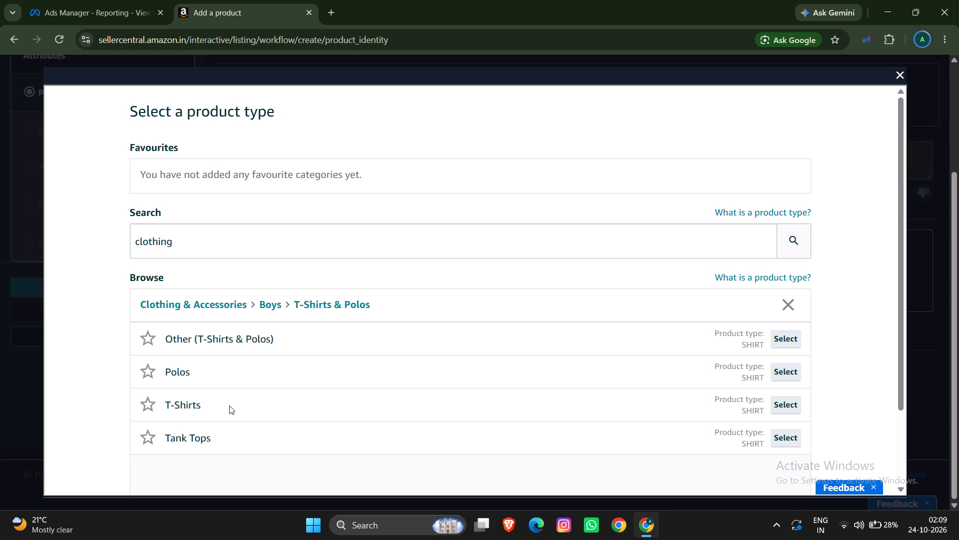
Try to open the T-Shirts entry and examine the product types offered under T-Shirts & Polos.
{"action": "left_click", "coordinate": [229, 405]}
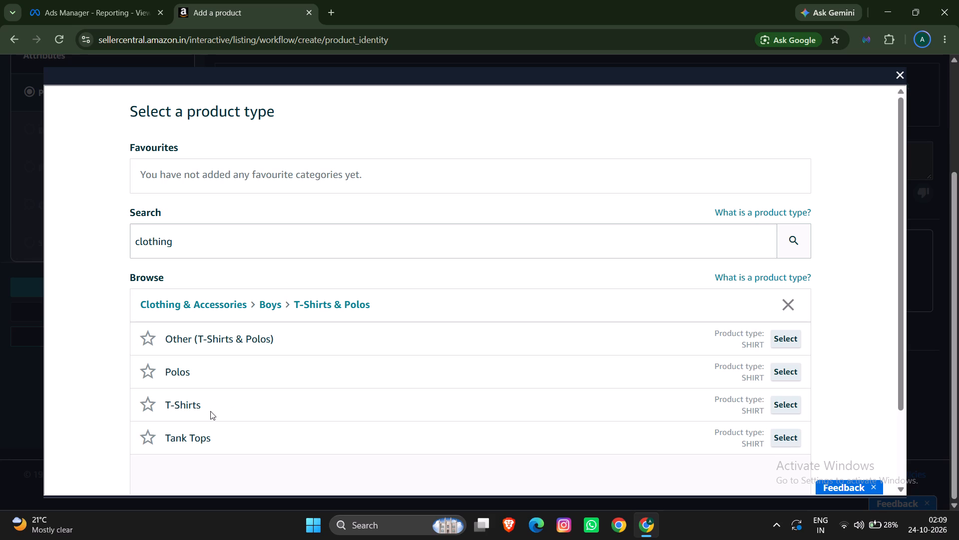
{"action": "left_click", "coordinate": [210, 411]}
{"action": "scroll", "coordinate": [200, 356], "scroll_direction": "down", "scroll_amount": 10}
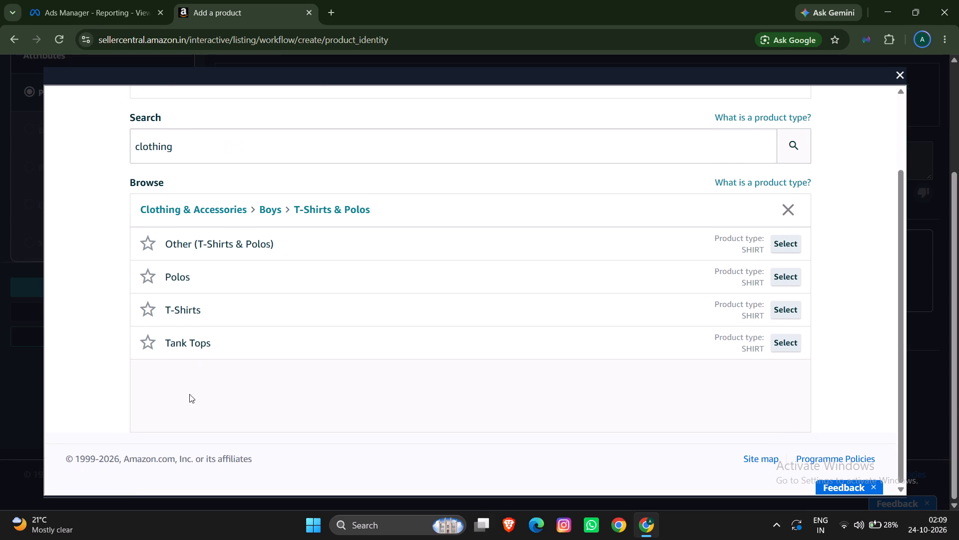
{"action": "scroll", "coordinate": [761, 367], "scroll_direction": "down", "scroll_amount": 7}
{"action": "scroll", "coordinate": [763, 365], "scroll_direction": "up", "scroll_amount": 7}
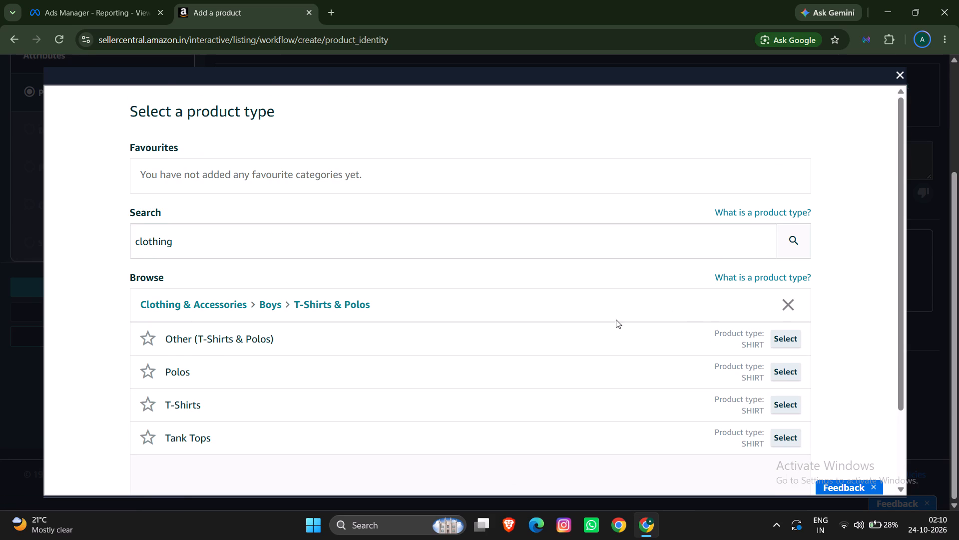
{"action": "scroll", "coordinate": [456, 206], "scroll_direction": "down", "scroll_amount": 8}
{"action": "scroll", "coordinate": [471, 205], "scroll_direction": "up", "scroll_amount": 4}
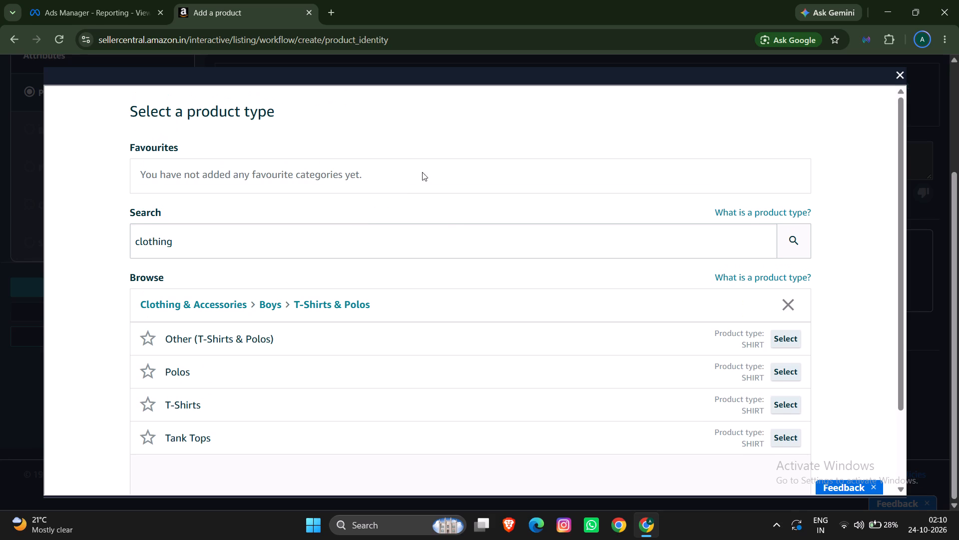
{"action": "left_click", "coordinate": [430, 163]}
{"action": "left_click", "coordinate": [430, 163]}
{"action": "left_click", "coordinate": [430, 177]}
{"action": "scroll", "coordinate": [773, 321], "scroll_direction": "down", "scroll_amount": 9}
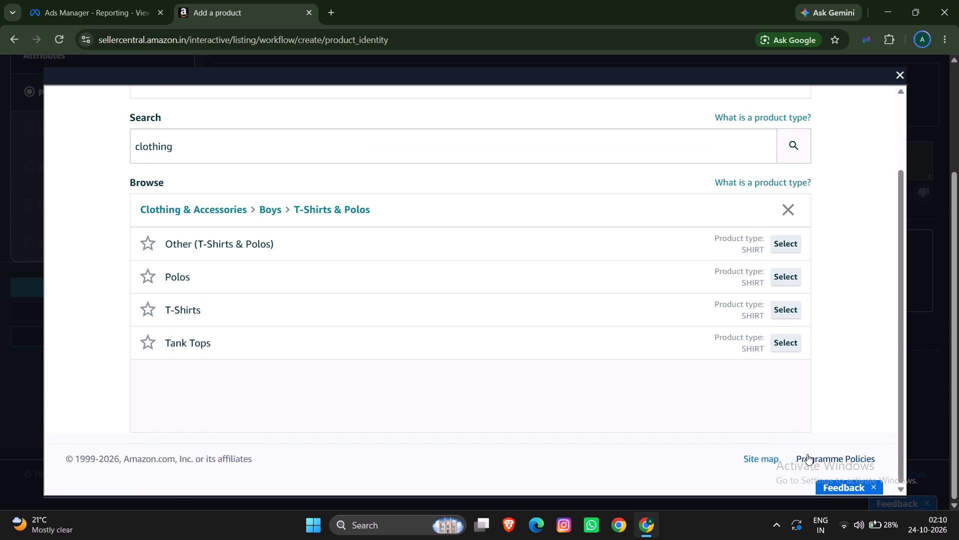
{"action": "scroll", "coordinate": [193, 339], "scroll_direction": "down", "scroll_amount": 8}
{"action": "scroll", "coordinate": [207, 328], "scroll_direction": "up", "scroll_amount": 7}
{"action": "scroll", "coordinate": [223, 347], "scroll_direction": "down", "scroll_amount": 17}
{"action": "scroll", "coordinate": [286, 180], "scroll_direction": "up", "scroll_amount": 8}
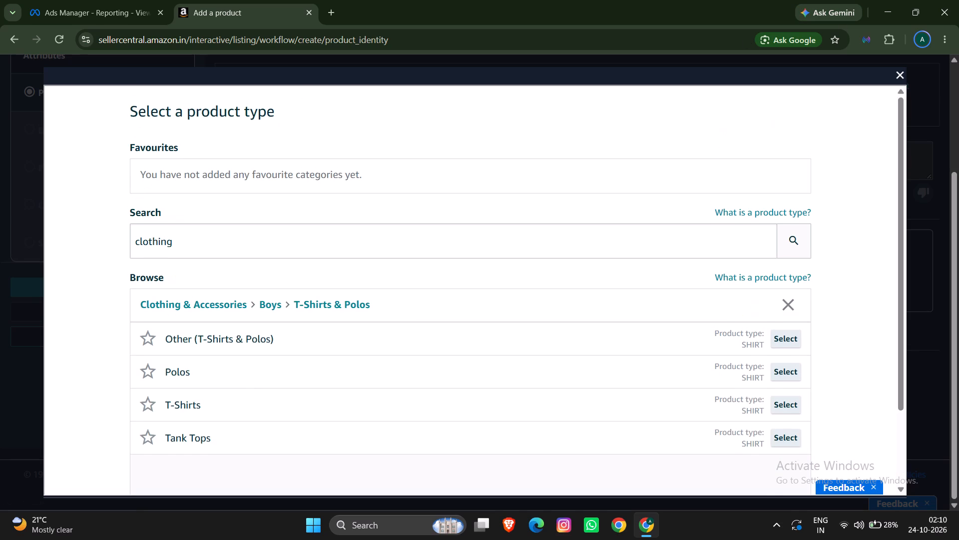
{"action": "scroll", "coordinate": [311, 170], "scroll_direction": "down", "scroll_amount": 8}
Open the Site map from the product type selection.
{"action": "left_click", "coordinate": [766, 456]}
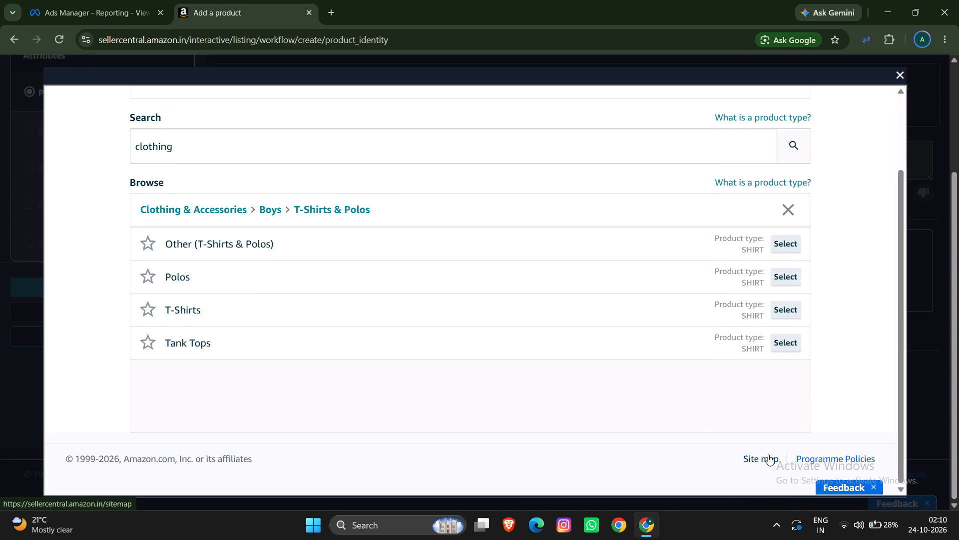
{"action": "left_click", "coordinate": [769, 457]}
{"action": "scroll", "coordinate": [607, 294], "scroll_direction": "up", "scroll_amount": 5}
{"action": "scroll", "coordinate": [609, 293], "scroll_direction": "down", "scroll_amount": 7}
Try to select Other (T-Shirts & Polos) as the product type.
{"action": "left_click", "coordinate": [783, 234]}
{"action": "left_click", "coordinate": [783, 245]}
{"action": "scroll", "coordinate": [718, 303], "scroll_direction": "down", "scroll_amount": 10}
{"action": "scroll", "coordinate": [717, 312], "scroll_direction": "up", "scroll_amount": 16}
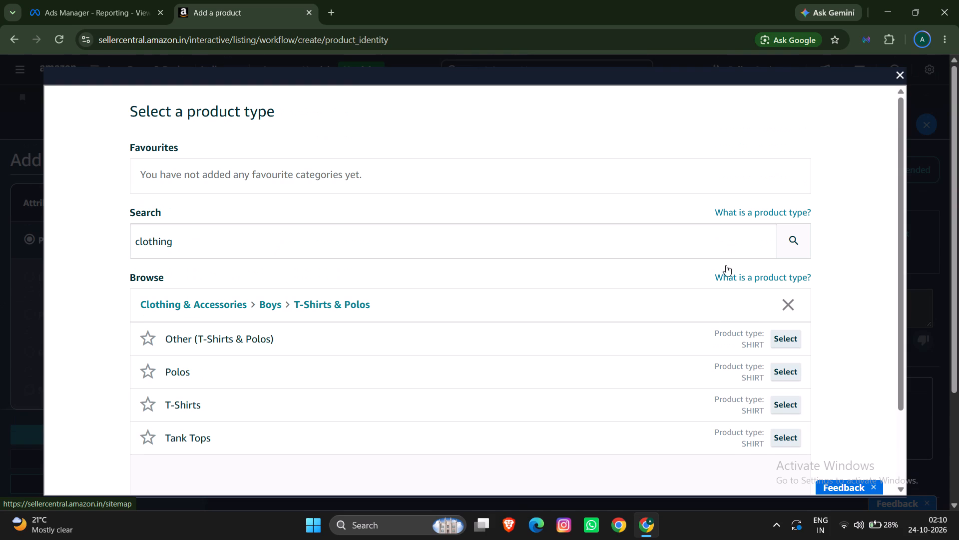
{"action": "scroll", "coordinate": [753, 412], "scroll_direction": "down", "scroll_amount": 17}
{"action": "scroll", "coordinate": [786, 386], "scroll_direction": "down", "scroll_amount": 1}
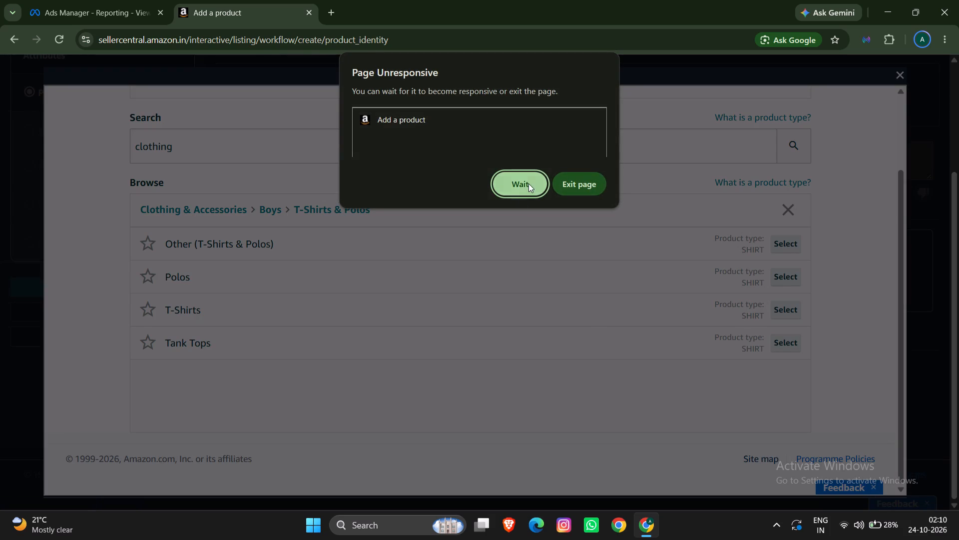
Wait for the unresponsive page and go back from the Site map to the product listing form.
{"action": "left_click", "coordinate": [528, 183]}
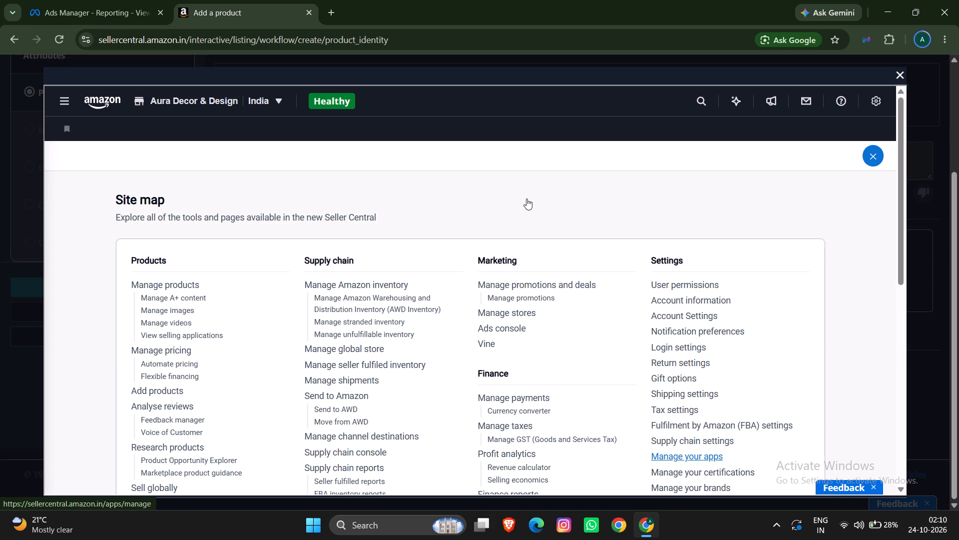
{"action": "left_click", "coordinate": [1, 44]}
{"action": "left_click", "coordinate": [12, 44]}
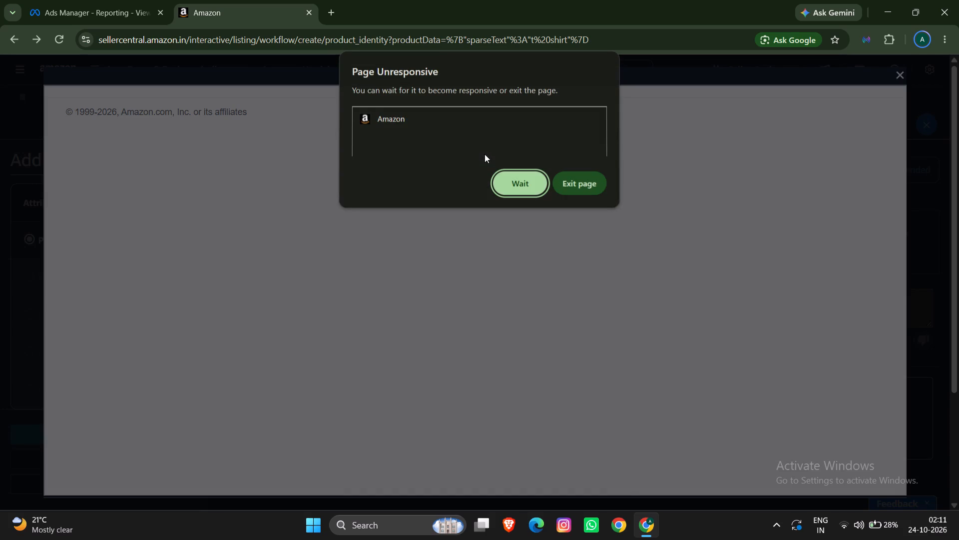
Exit the unresponsive page and reload the product listing form.
{"action": "left_click", "coordinate": [579, 186]}
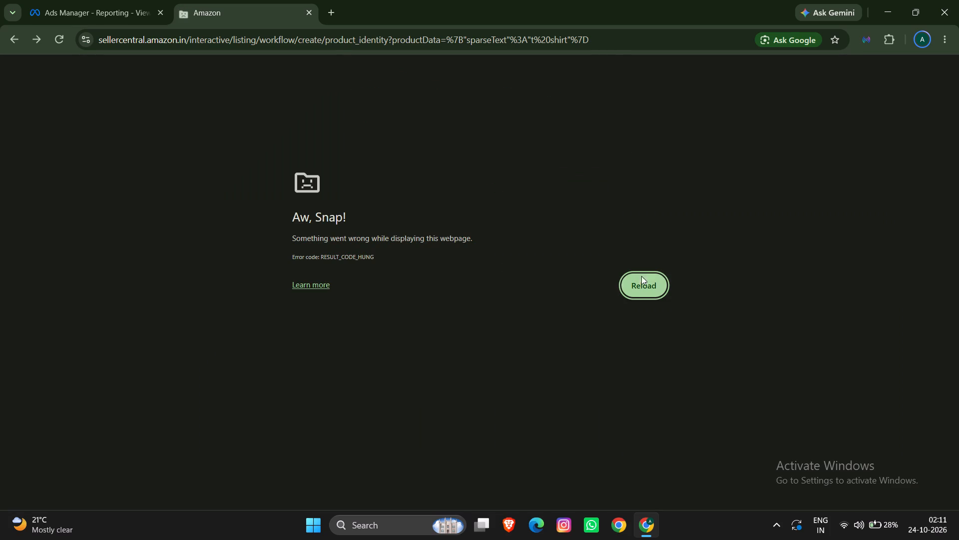
{"action": "left_click", "coordinate": [651, 287]}
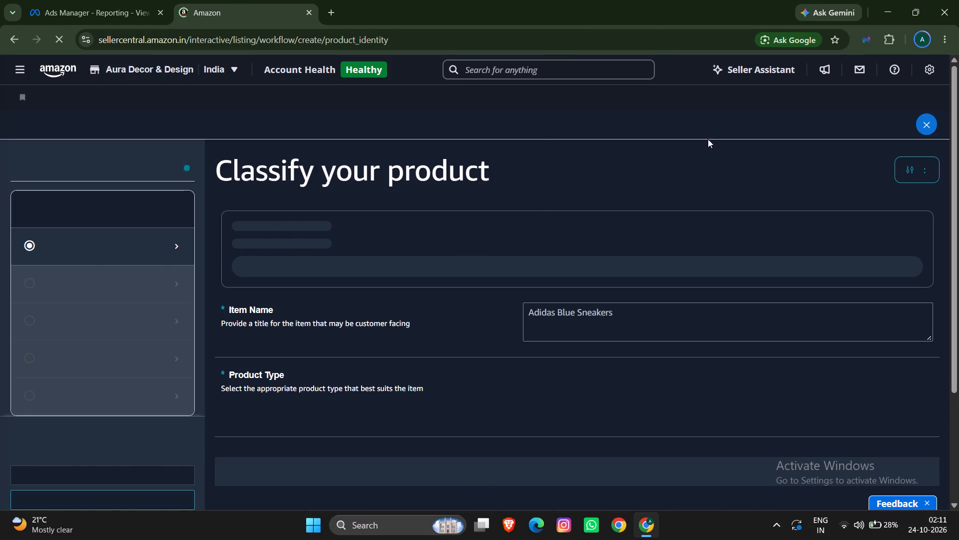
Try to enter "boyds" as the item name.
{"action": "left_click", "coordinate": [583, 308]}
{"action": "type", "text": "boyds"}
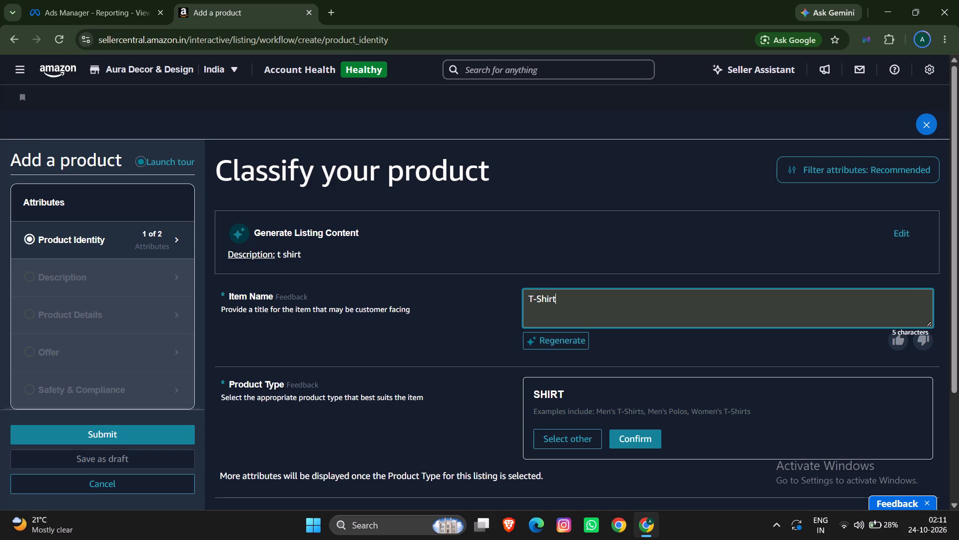
Confirm the recommended SHIRT product type for the T-Shirt item.
{"action": "scroll", "coordinate": [500, 324], "scroll_direction": "down", "scroll_amount": 5}
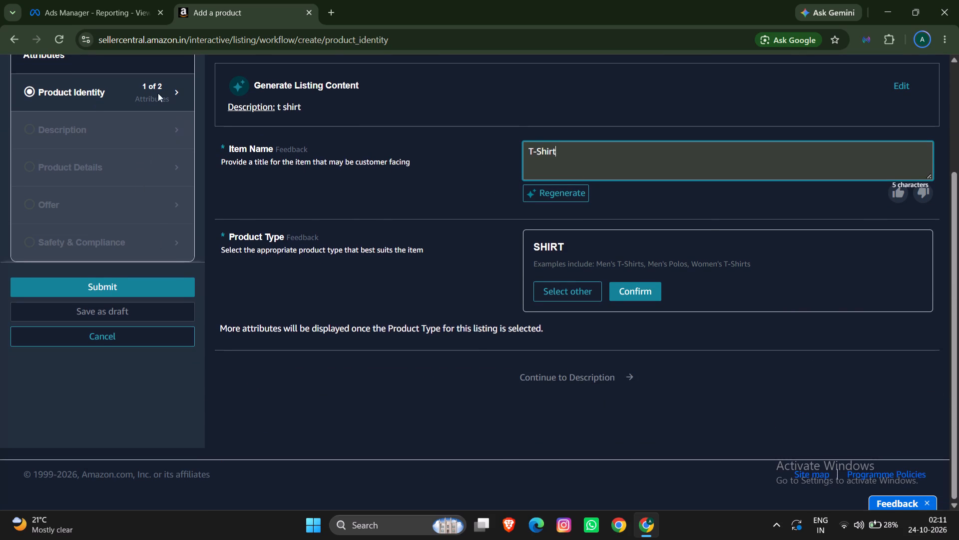
{"action": "left_click", "coordinate": [151, 117]}
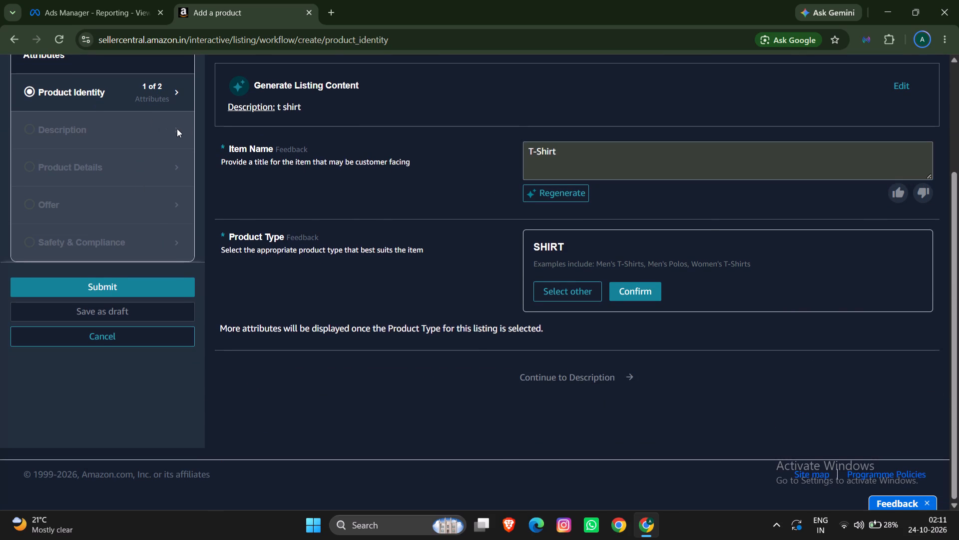
{"action": "left_click", "coordinate": [175, 127]}
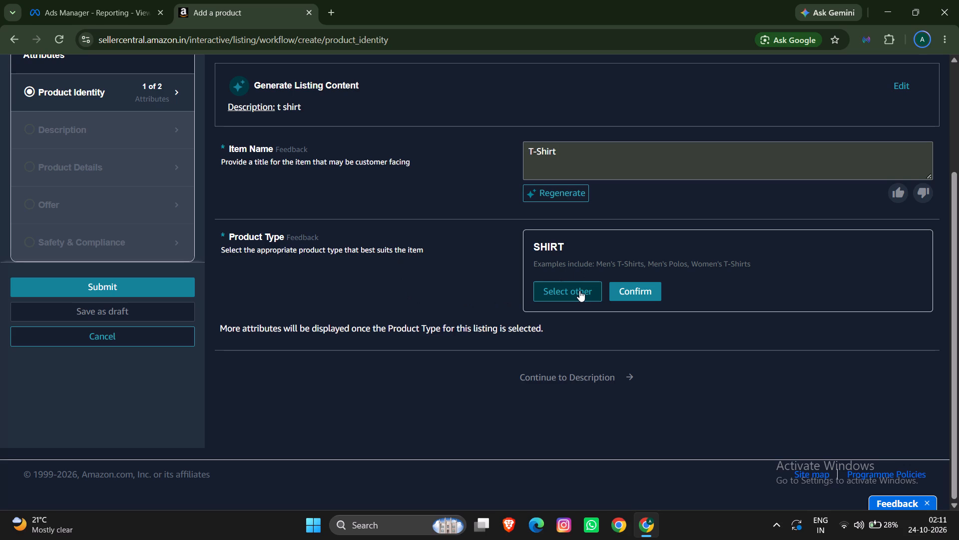
{"action": "left_click", "coordinate": [631, 288]}
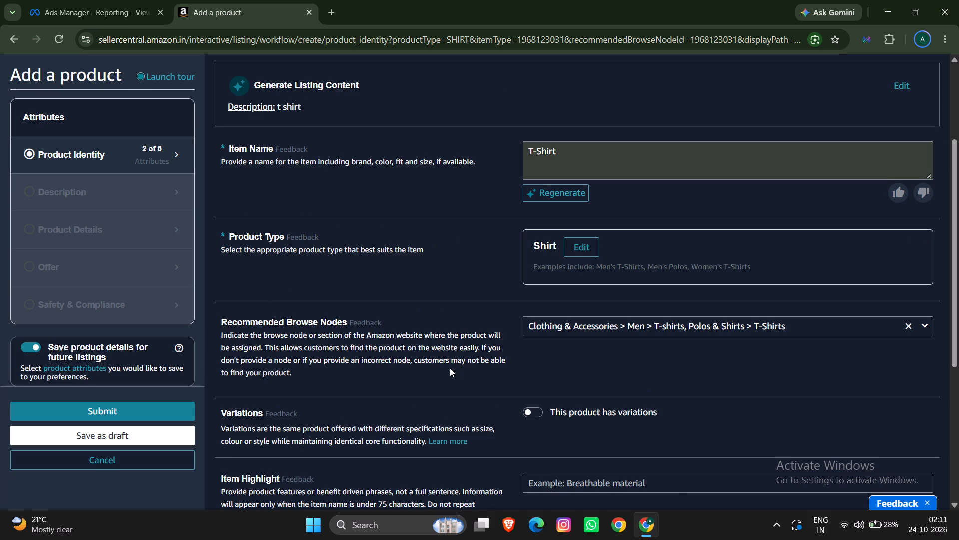
Mark the product as not having a brand name.
{"action": "scroll", "coordinate": [467, 345], "scroll_direction": "down", "scroll_amount": 2}
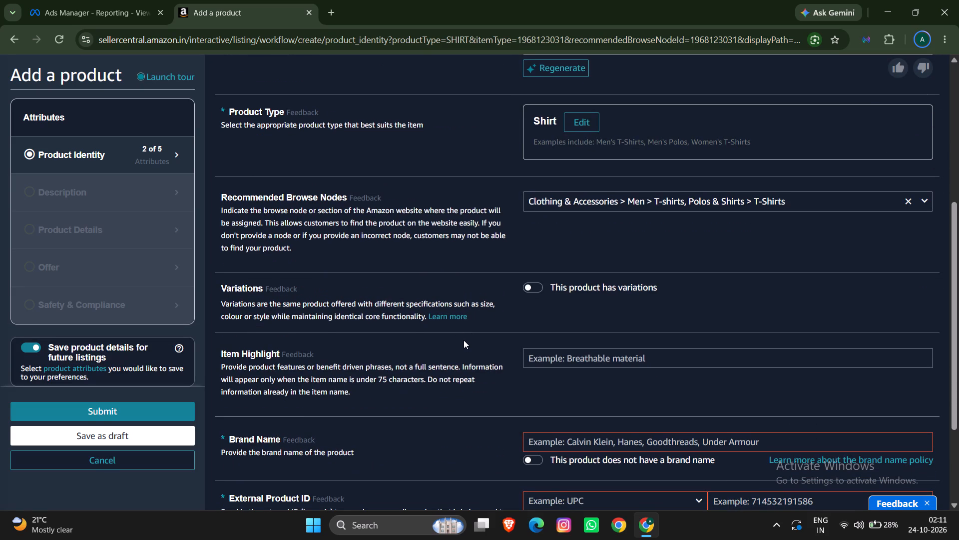
{"action": "left_click", "coordinate": [580, 442]}
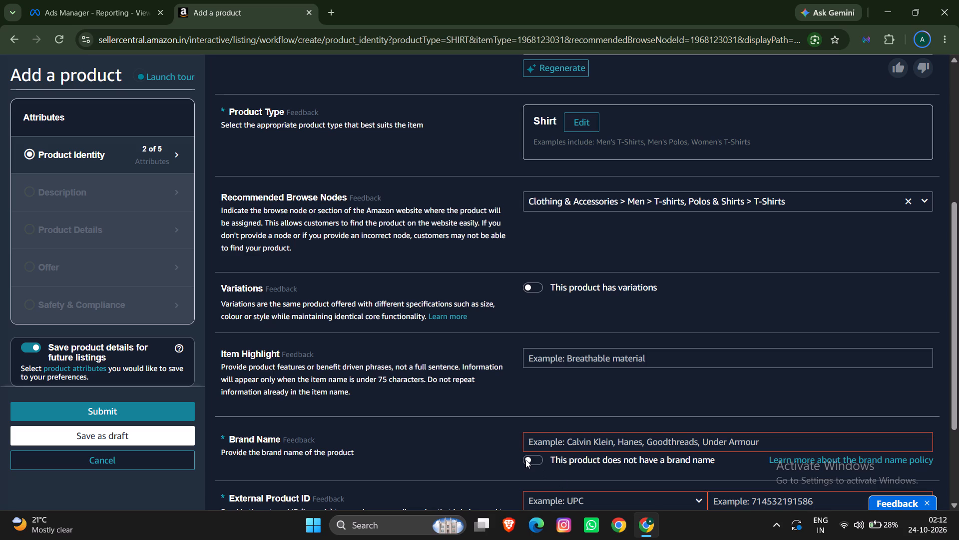
{"action": "left_click", "coordinate": [525, 459]}
{"action": "left_click", "coordinate": [534, 457]}
{"action": "double_click", "coordinate": [534, 457]}
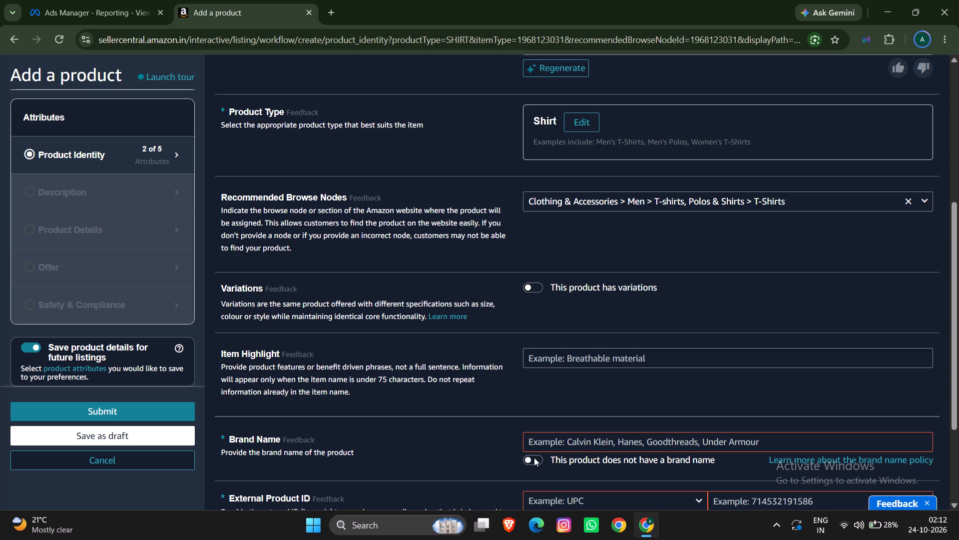
{"action": "left_click", "coordinate": [534, 457]}
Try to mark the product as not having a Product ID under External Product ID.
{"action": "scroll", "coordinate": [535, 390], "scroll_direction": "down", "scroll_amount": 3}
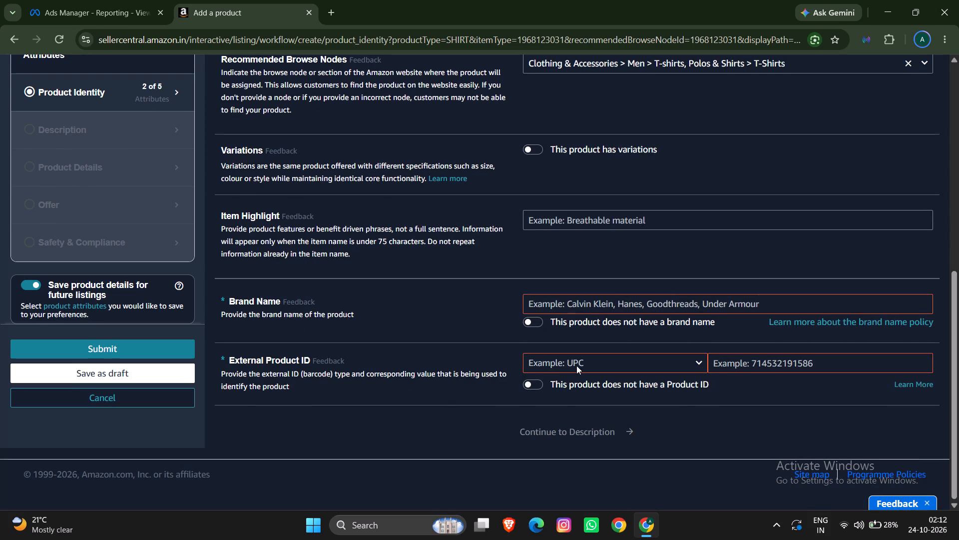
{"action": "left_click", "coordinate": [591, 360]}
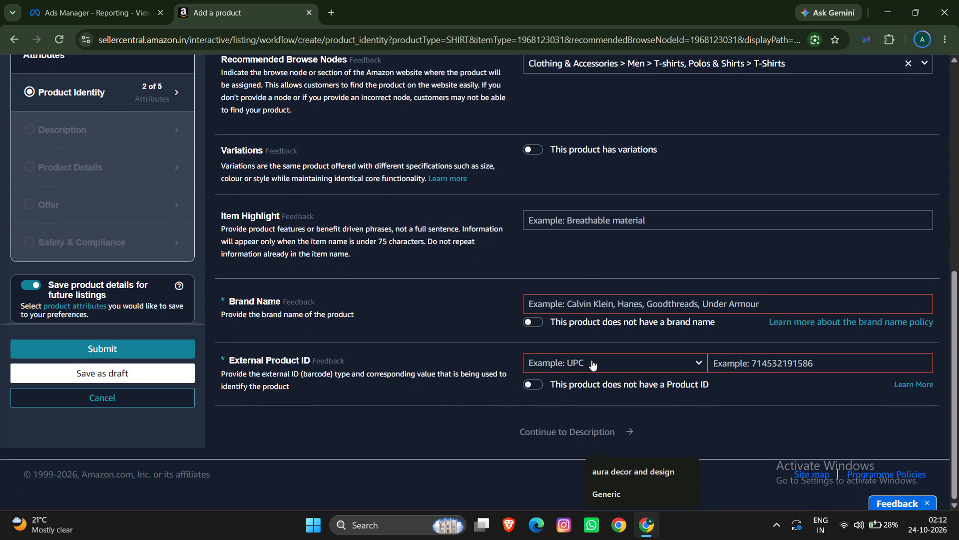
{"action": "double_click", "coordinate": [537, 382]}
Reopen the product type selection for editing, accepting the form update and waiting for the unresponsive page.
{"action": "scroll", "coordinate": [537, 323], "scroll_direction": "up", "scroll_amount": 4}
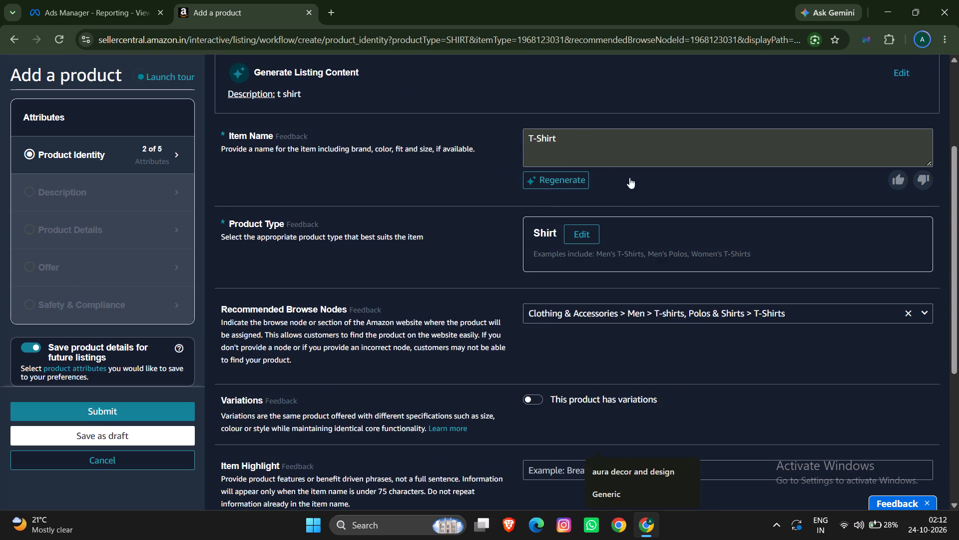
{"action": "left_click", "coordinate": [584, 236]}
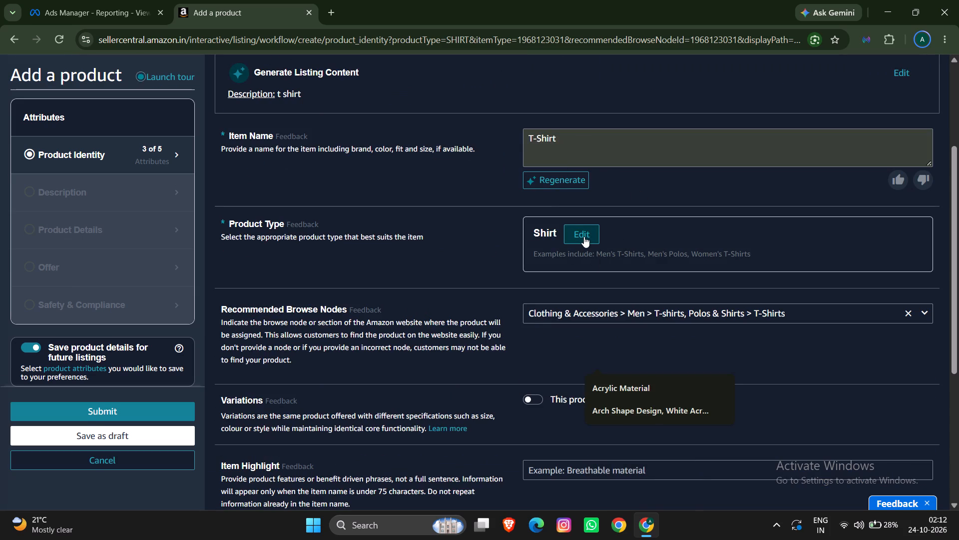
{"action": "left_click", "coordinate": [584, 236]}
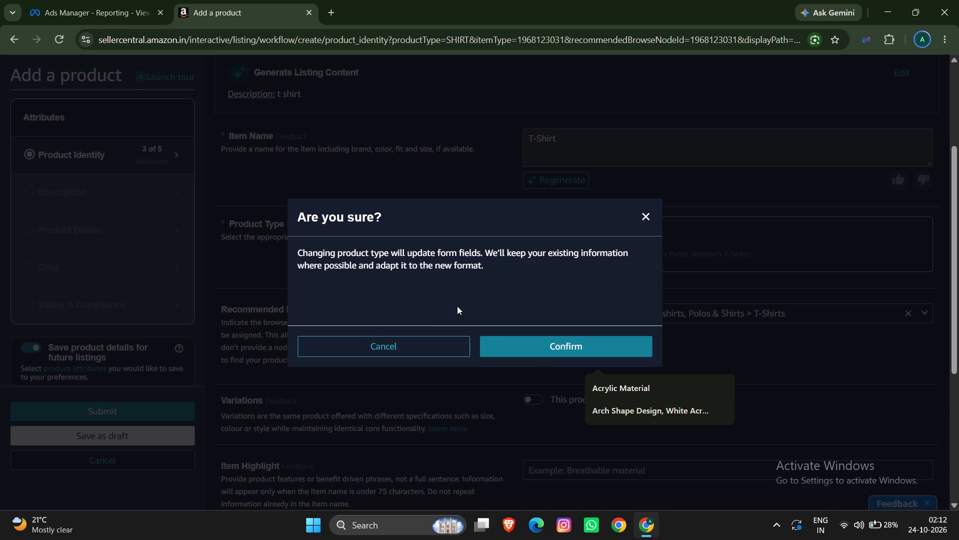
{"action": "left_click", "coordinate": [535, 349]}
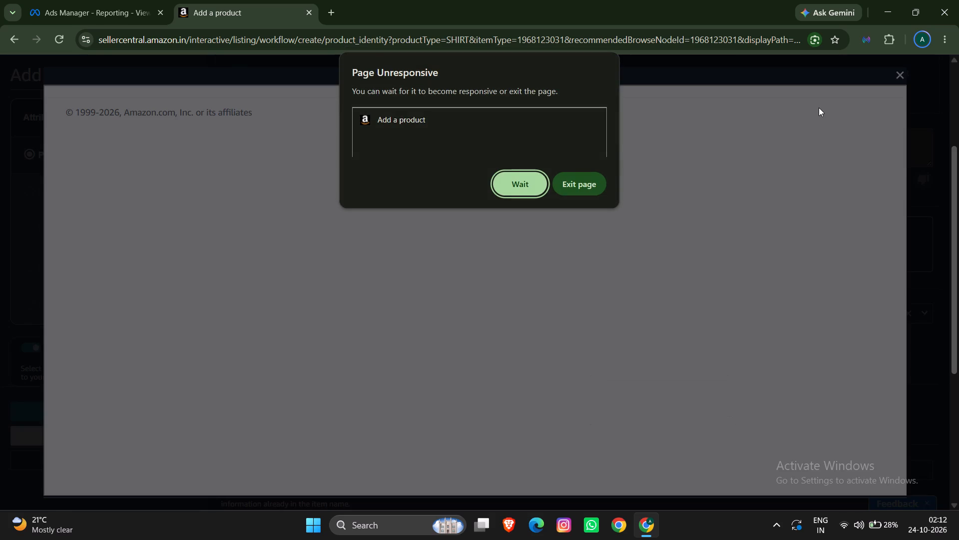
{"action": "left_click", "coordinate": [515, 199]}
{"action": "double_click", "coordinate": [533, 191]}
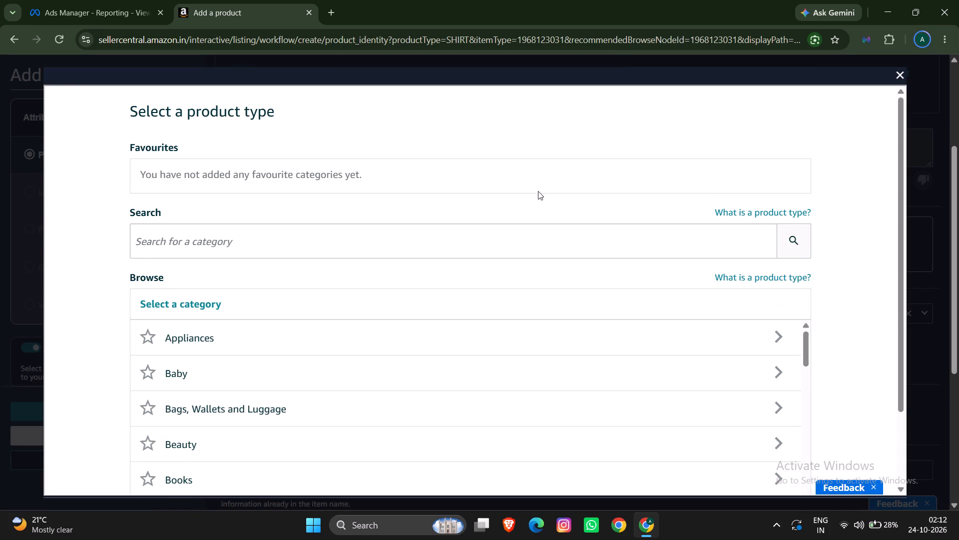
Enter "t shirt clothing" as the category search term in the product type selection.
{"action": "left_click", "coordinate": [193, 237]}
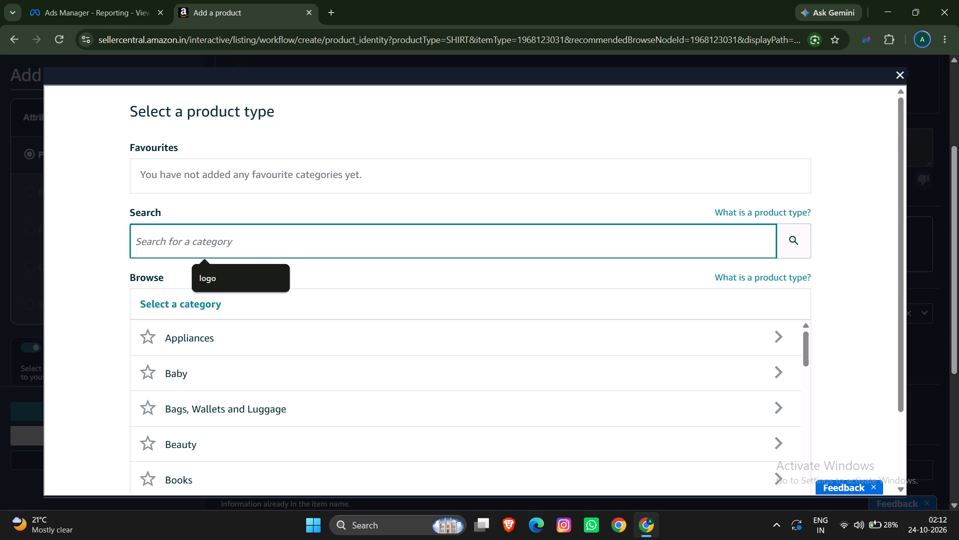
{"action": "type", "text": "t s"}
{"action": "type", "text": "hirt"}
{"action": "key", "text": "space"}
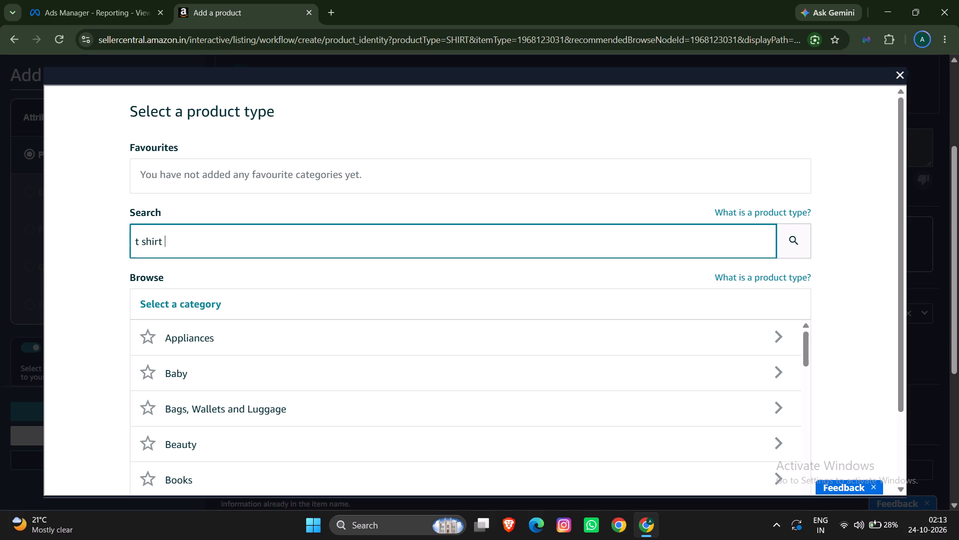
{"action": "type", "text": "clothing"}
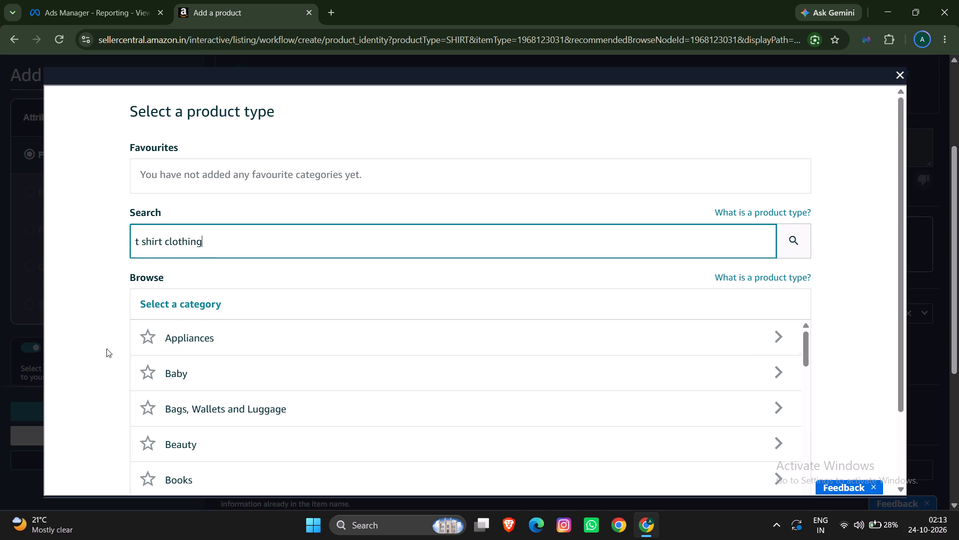
Browse to Clothing & Accessories > Boys > T-Shirts & Polos and examine the product types offered there.
{"action": "scroll", "coordinate": [241, 471], "scroll_direction": "down", "scroll_amount": 2}
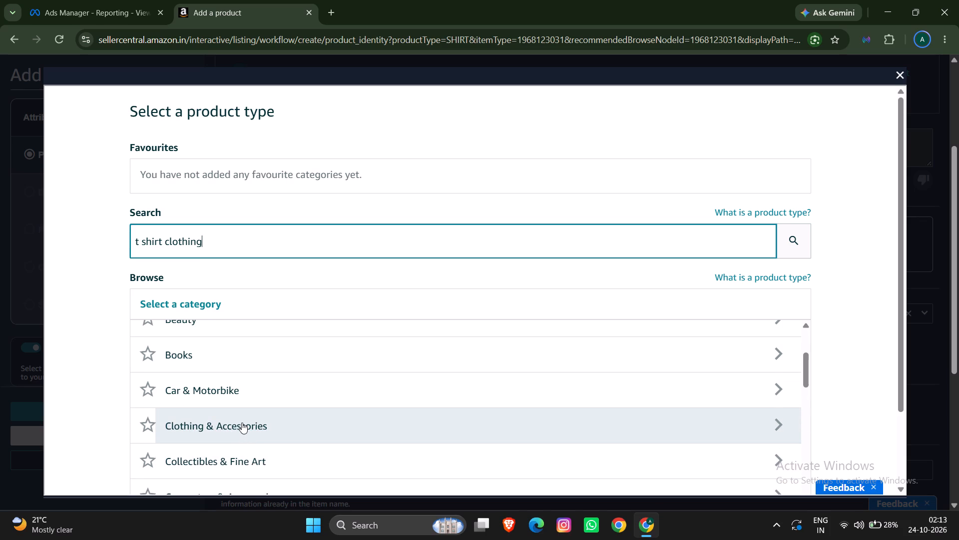
{"action": "left_click", "coordinate": [242, 422]}
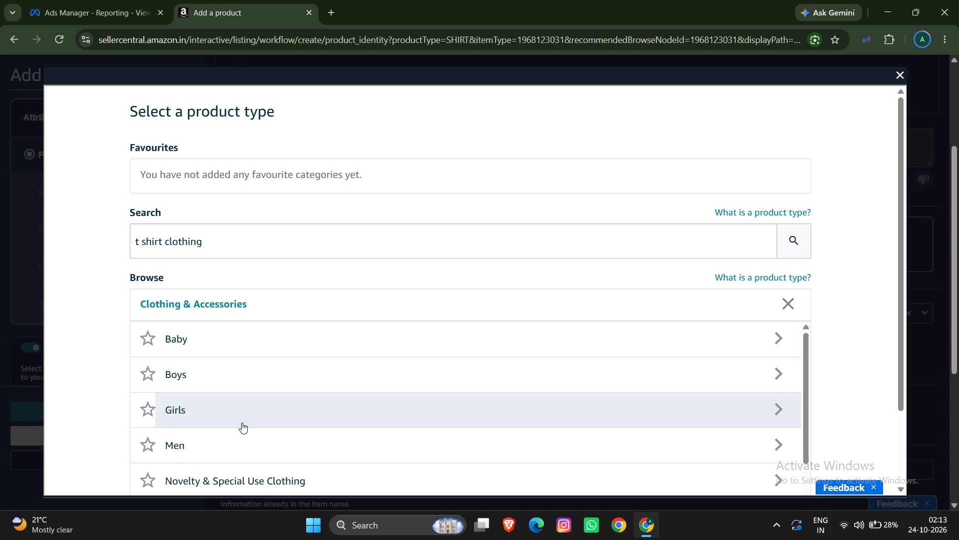
{"action": "left_click", "coordinate": [261, 379]}
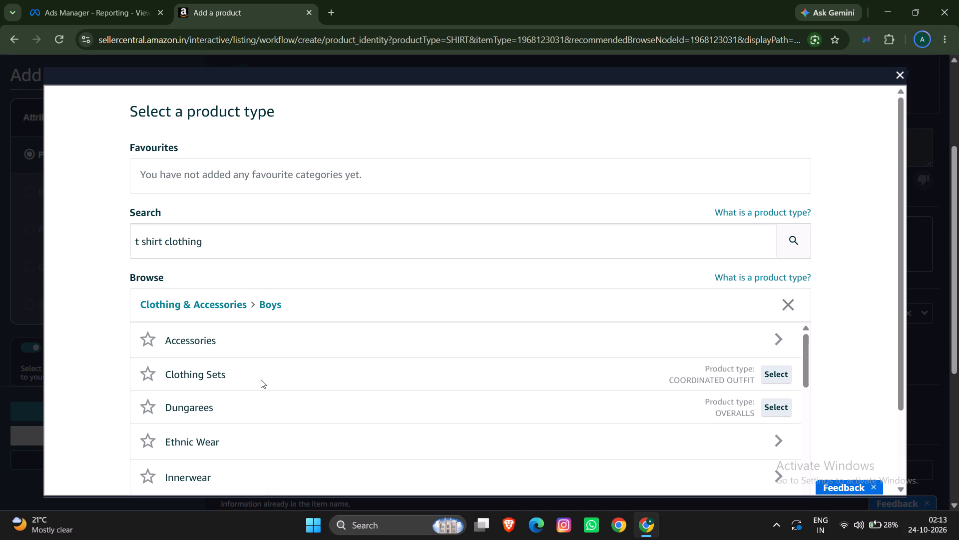
{"action": "scroll", "coordinate": [247, 380], "scroll_direction": "down", "scroll_amount": 5}
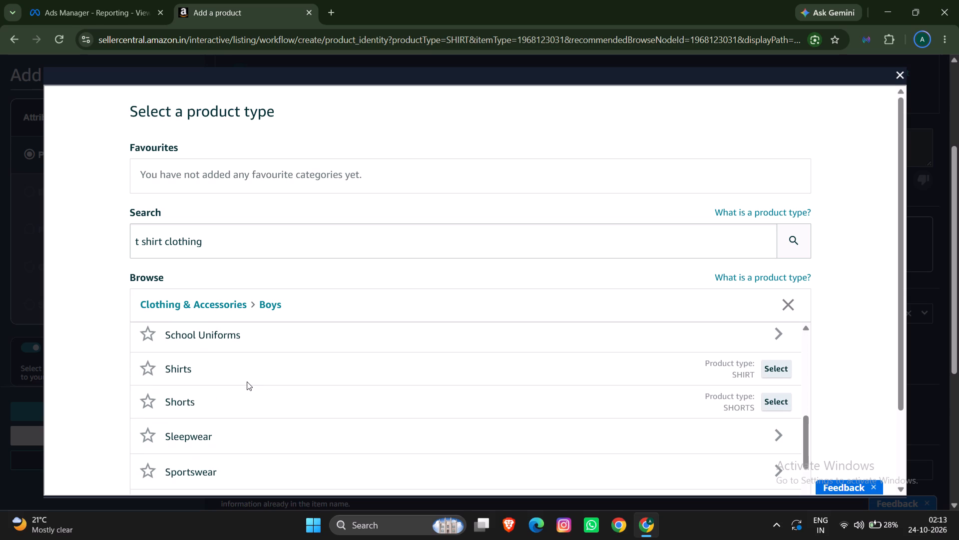
{"action": "scroll", "coordinate": [252, 383], "scroll_direction": "down", "scroll_amount": 1}
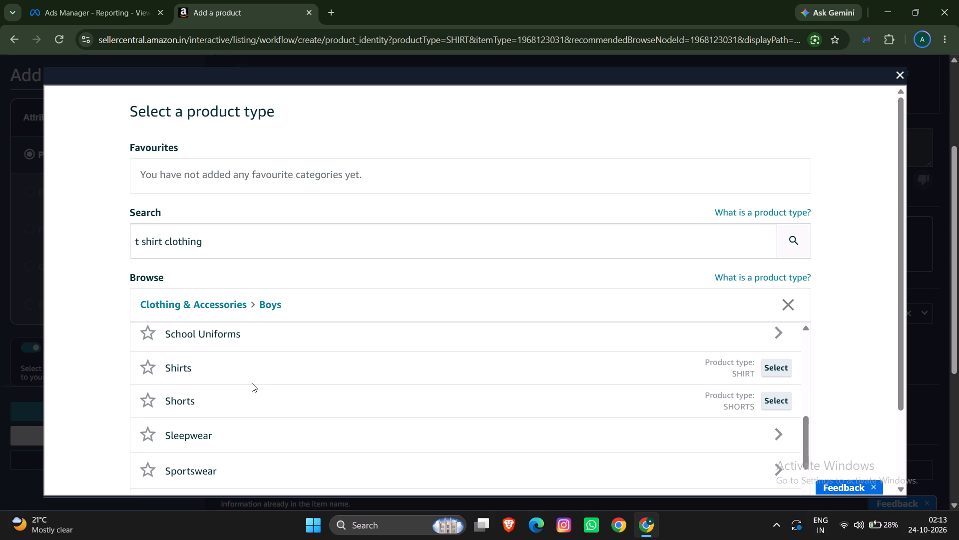
{"action": "scroll", "coordinate": [252, 383], "scroll_direction": "down", "scroll_amount": 2}
{"action": "left_click", "coordinate": [228, 442]}
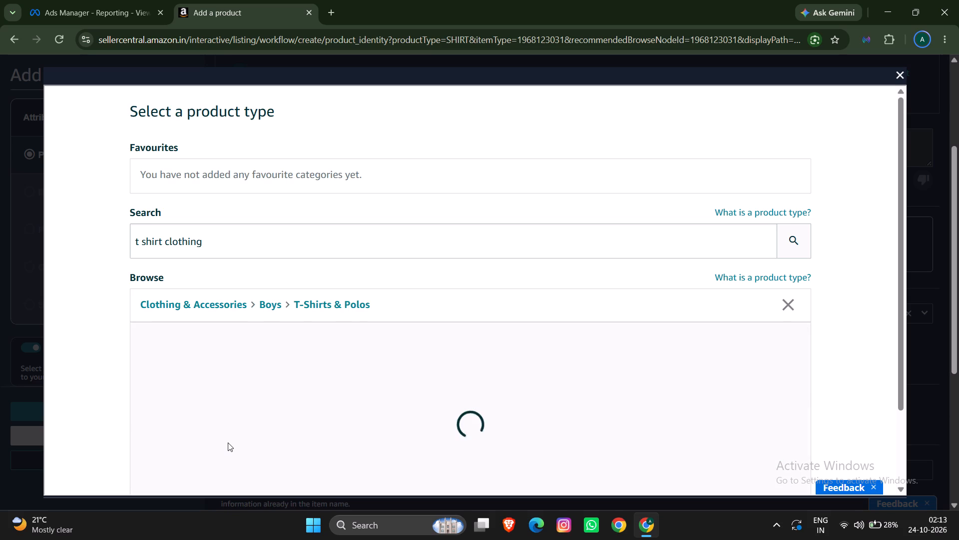
{"action": "scroll", "coordinate": [654, 296], "scroll_direction": "down", "scroll_amount": 8}
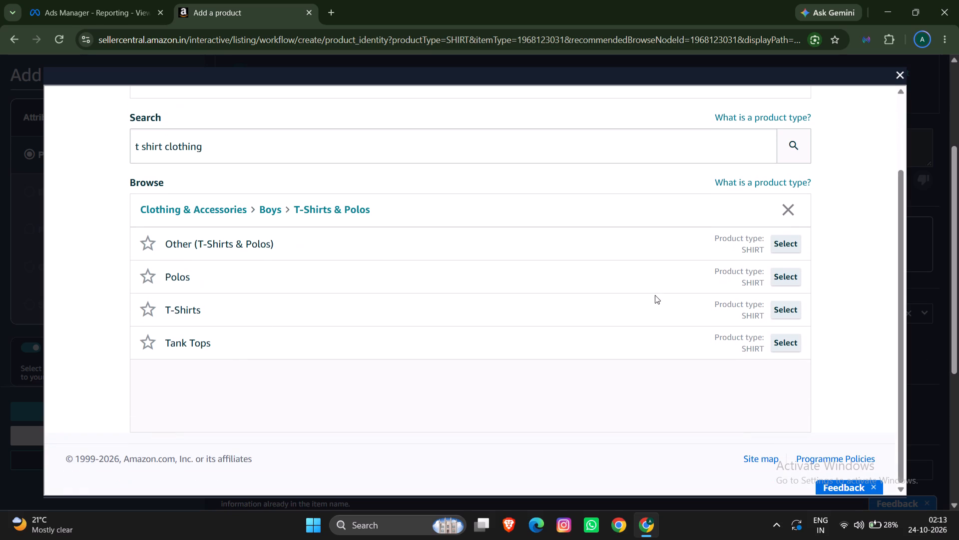
{"action": "scroll", "coordinate": [629, 313], "scroll_direction": "down", "scroll_amount": 8}
{"action": "scroll", "coordinate": [633, 319], "scroll_direction": "up", "scroll_amount": 16}
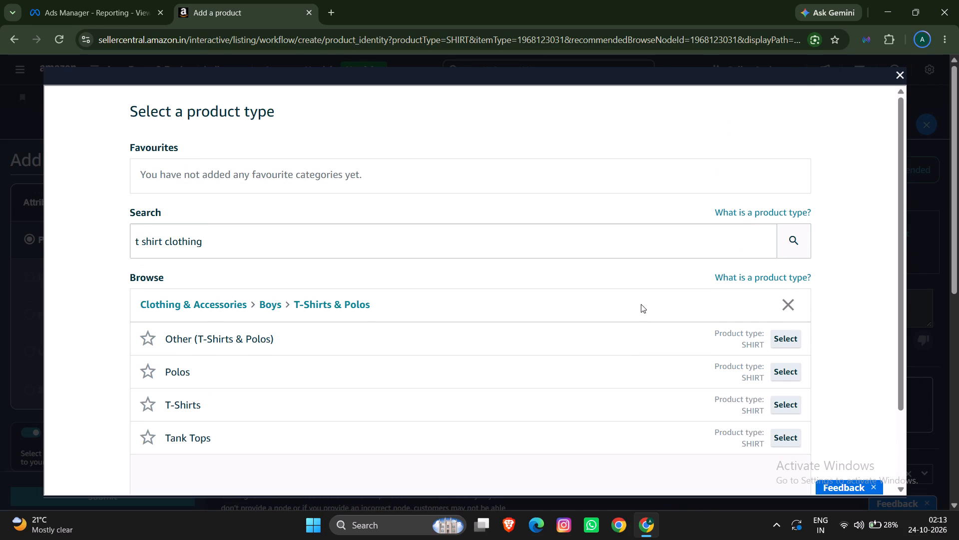
{"action": "scroll", "coordinate": [630, 291], "scroll_direction": "up", "scroll_amount": 7}
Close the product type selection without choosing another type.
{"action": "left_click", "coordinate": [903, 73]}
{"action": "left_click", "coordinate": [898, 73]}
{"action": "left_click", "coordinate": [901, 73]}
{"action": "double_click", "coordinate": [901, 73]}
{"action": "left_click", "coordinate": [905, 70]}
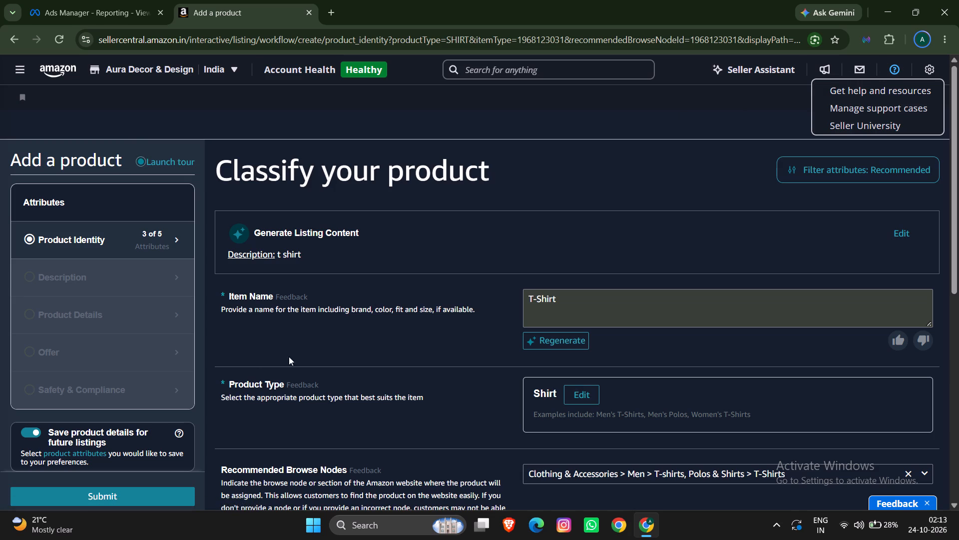
Mark the product as not having a Product ID under External Product ID.
{"action": "scroll", "coordinate": [309, 343], "scroll_direction": "down", "scroll_amount": 4}
{"action": "scroll", "coordinate": [303, 332], "scroll_direction": "up", "scroll_amount": 6}
{"action": "scroll", "coordinate": [303, 332], "scroll_direction": "down", "scroll_amount": 1}
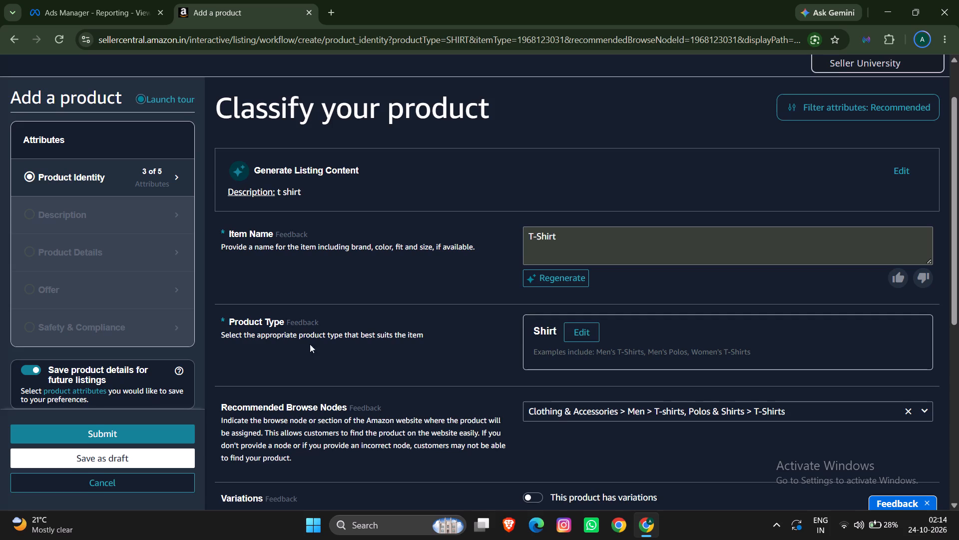
{"action": "scroll", "coordinate": [381, 354], "scroll_direction": "down", "scroll_amount": 6}
{"action": "left_click", "coordinate": [528, 383]}
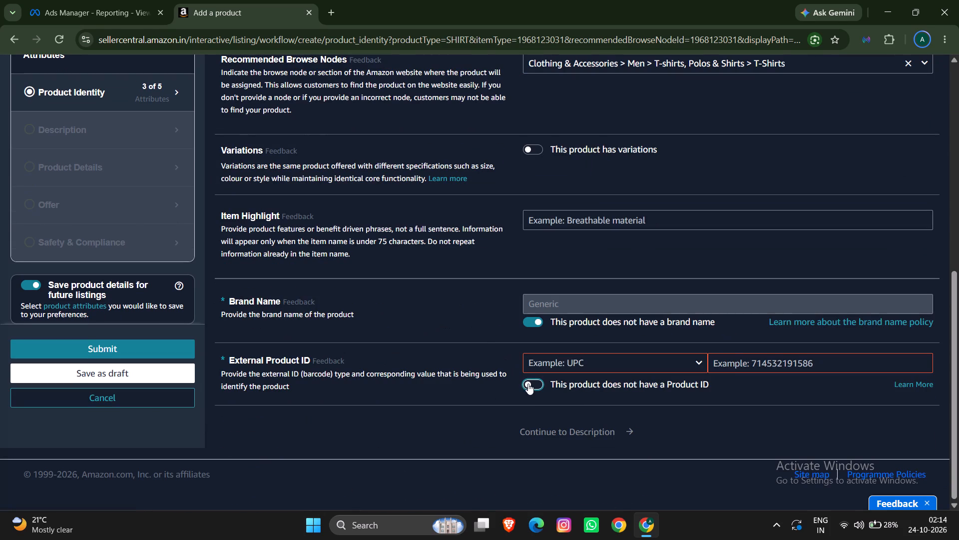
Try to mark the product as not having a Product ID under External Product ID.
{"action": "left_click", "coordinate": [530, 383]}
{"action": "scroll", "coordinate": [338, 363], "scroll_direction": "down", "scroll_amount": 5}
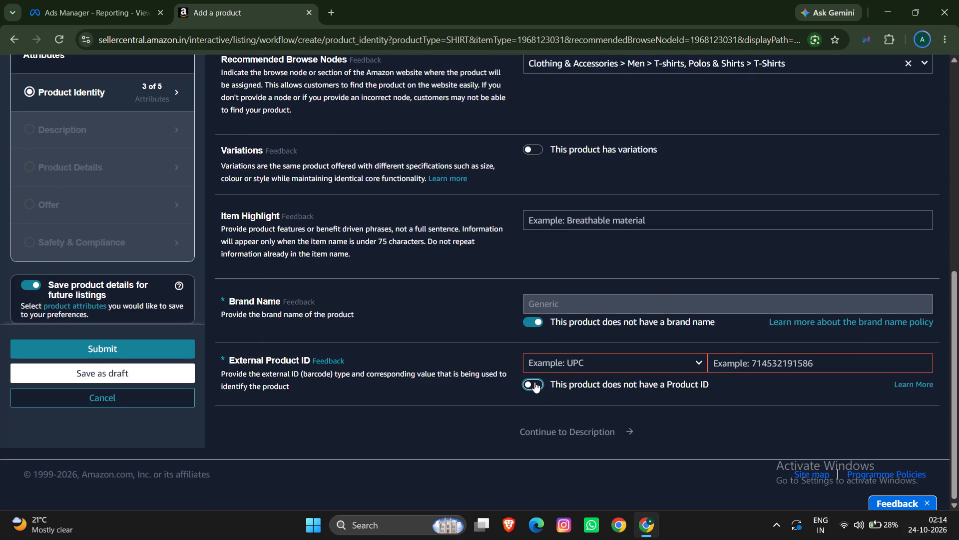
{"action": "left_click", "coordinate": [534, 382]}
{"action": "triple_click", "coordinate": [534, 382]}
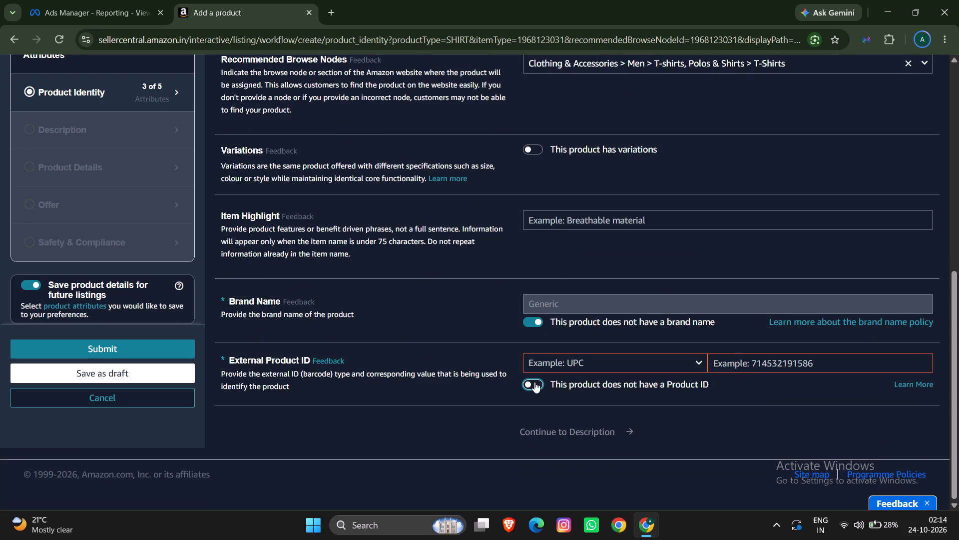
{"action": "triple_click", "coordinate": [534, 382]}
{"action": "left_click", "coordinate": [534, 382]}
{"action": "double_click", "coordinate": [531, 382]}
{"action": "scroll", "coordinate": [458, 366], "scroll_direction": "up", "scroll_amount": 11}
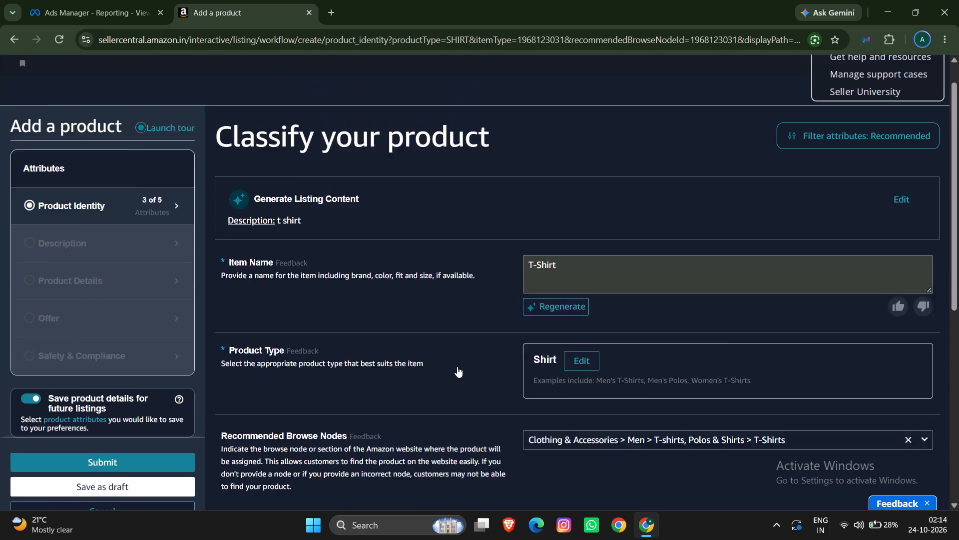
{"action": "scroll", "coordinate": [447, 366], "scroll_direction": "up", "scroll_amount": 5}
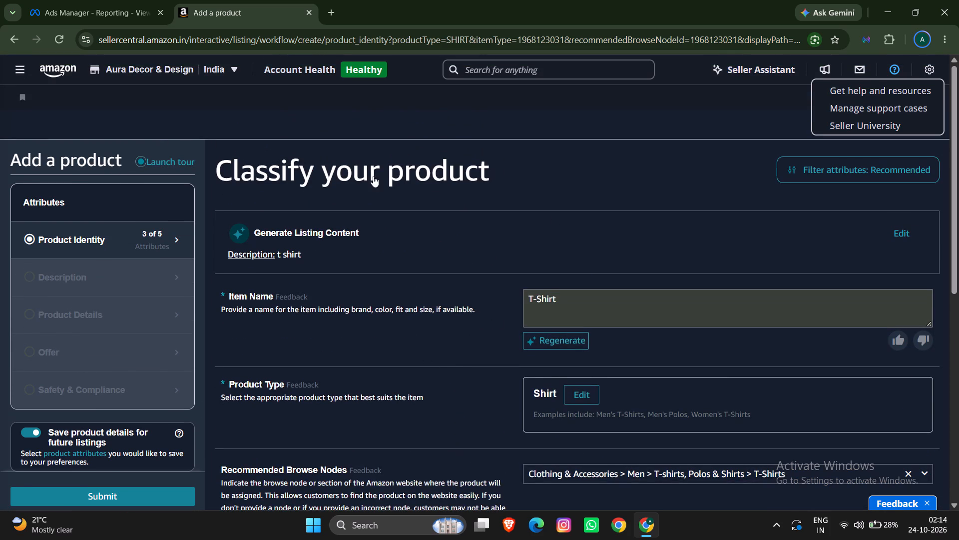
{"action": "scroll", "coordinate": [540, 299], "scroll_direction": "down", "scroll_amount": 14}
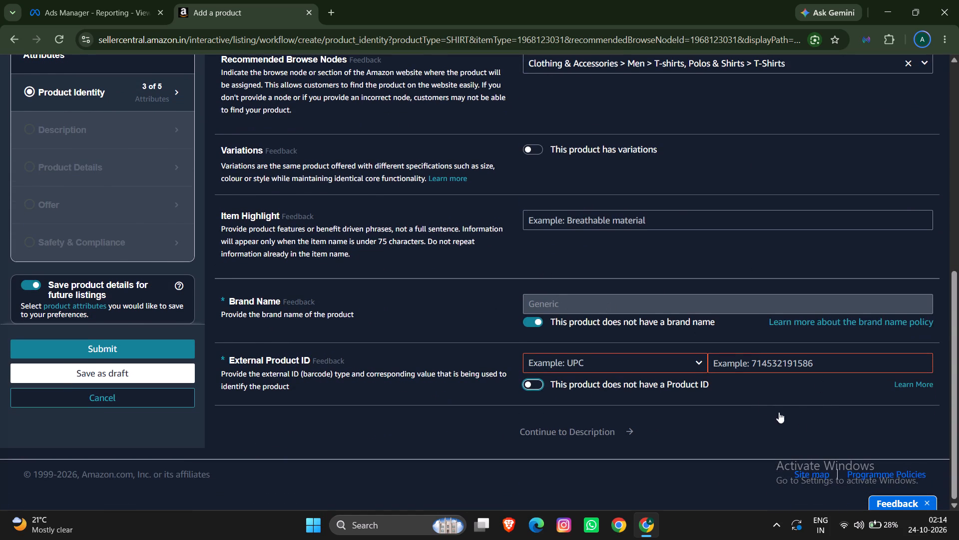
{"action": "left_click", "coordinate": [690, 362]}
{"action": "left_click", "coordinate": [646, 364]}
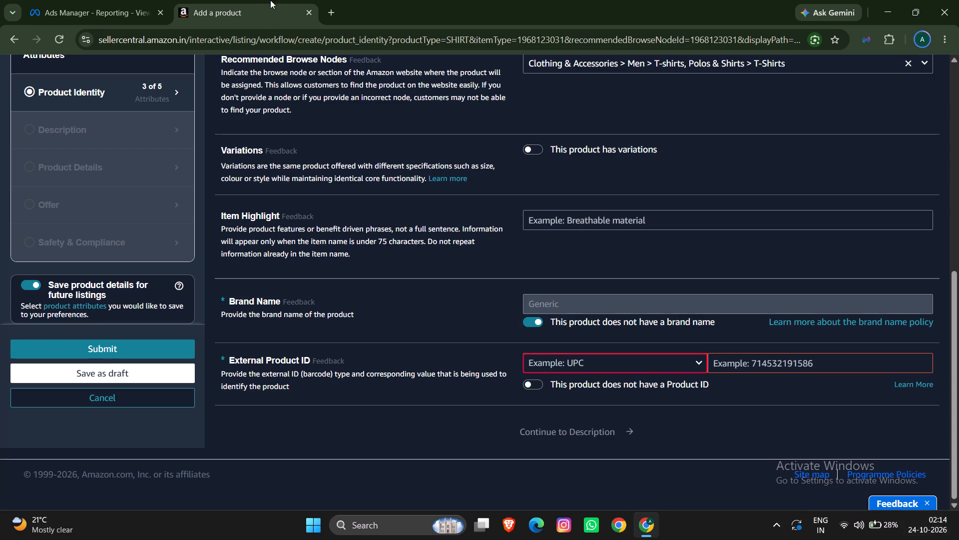
Enter "blended cotton" as the Item Highlight.
{"action": "left_click", "coordinate": [642, 217]}
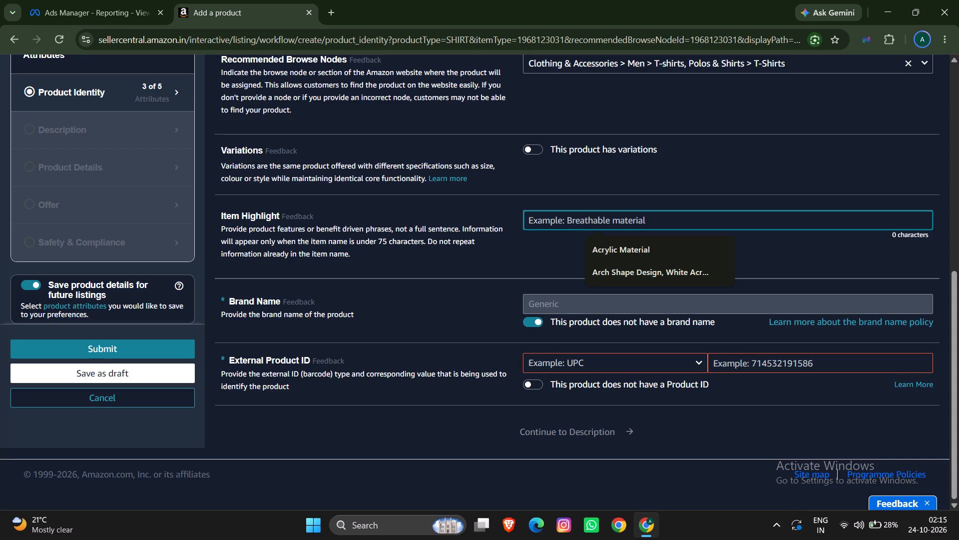
{"action": "type", "text": "blended cottom"}
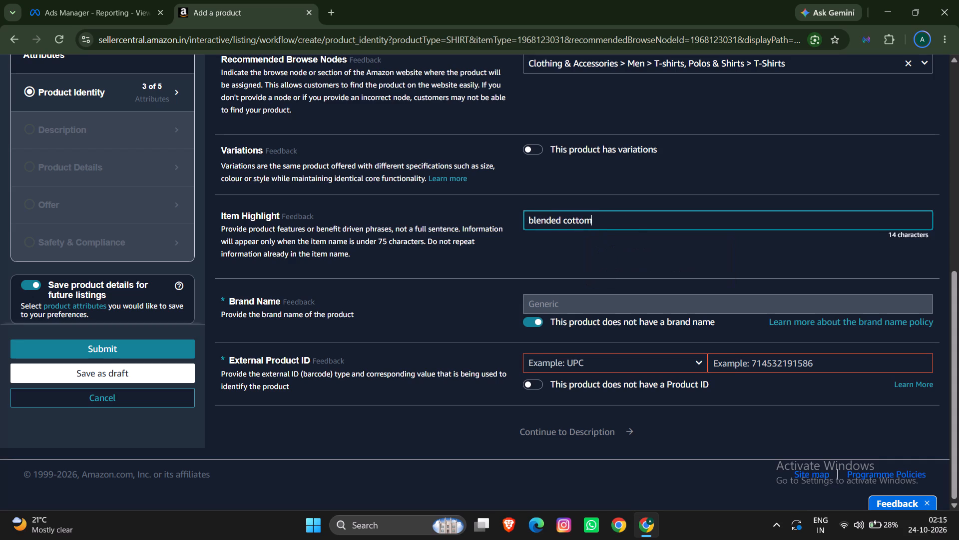
{"action": "key", "text": "BackSpace"}
{"action": "key", "text": "n"}
{"action": "left_click", "coordinate": [679, 259]}
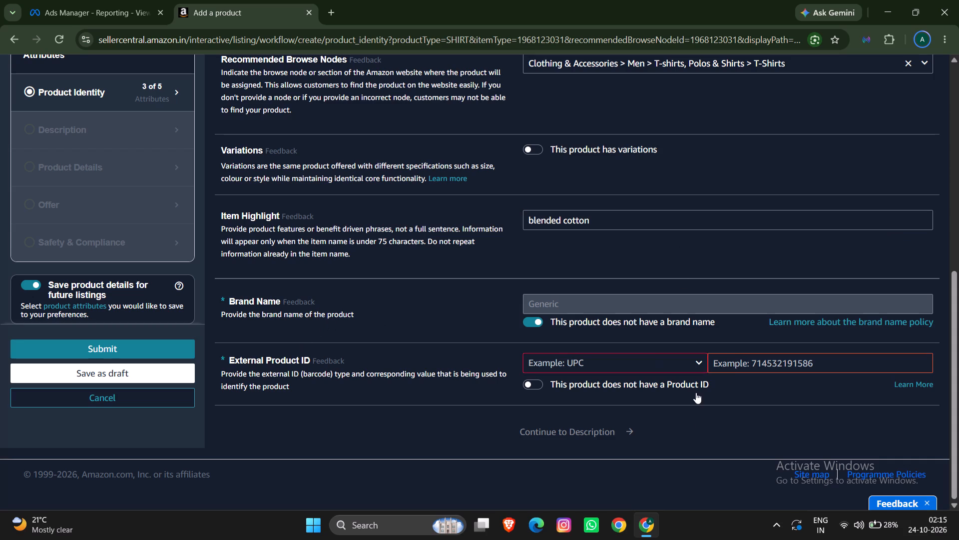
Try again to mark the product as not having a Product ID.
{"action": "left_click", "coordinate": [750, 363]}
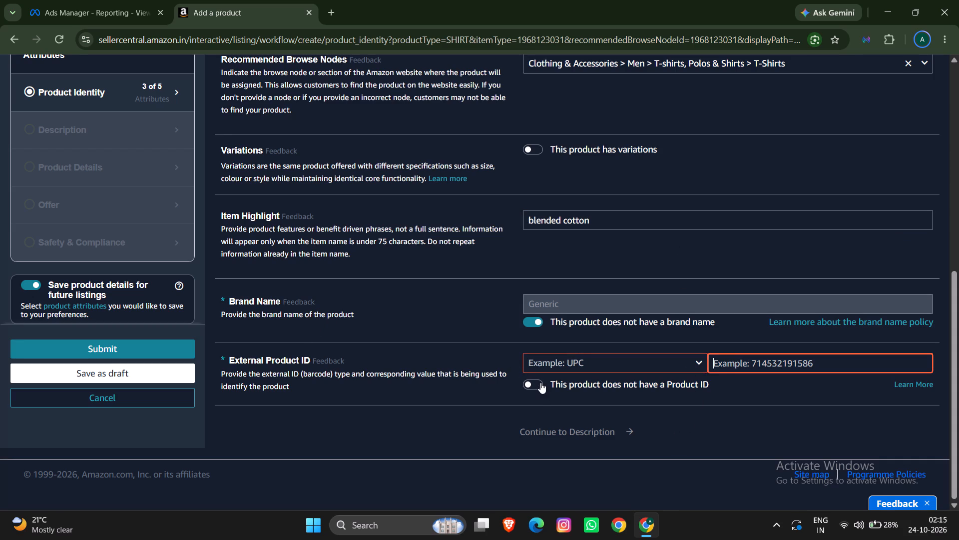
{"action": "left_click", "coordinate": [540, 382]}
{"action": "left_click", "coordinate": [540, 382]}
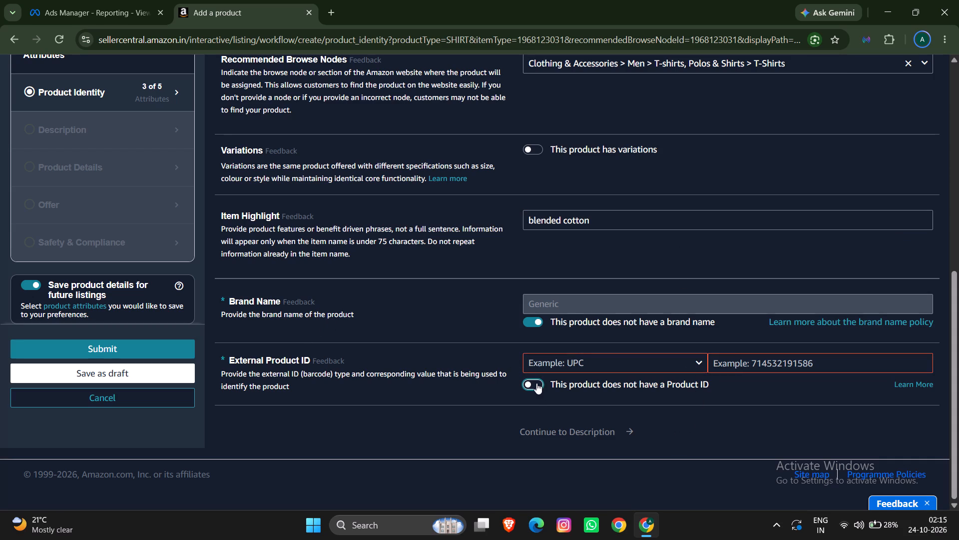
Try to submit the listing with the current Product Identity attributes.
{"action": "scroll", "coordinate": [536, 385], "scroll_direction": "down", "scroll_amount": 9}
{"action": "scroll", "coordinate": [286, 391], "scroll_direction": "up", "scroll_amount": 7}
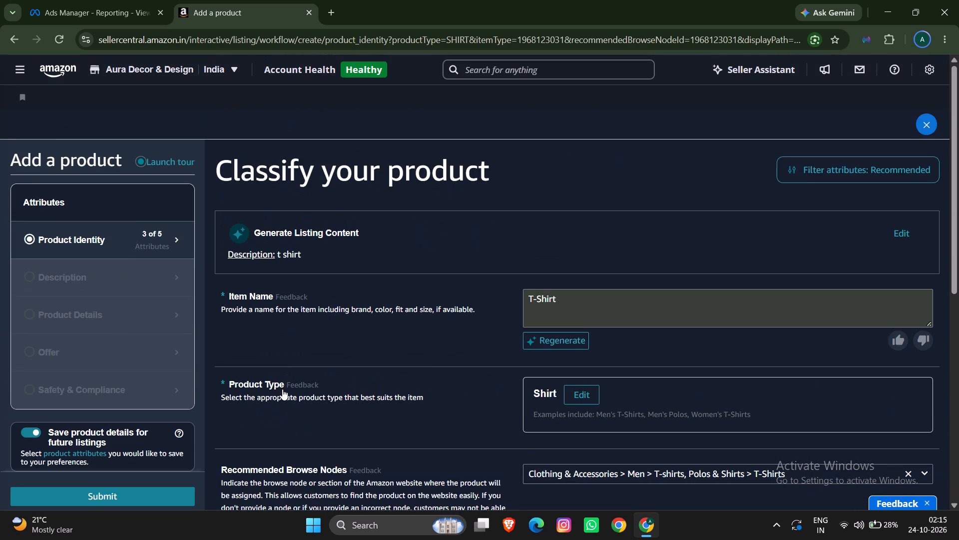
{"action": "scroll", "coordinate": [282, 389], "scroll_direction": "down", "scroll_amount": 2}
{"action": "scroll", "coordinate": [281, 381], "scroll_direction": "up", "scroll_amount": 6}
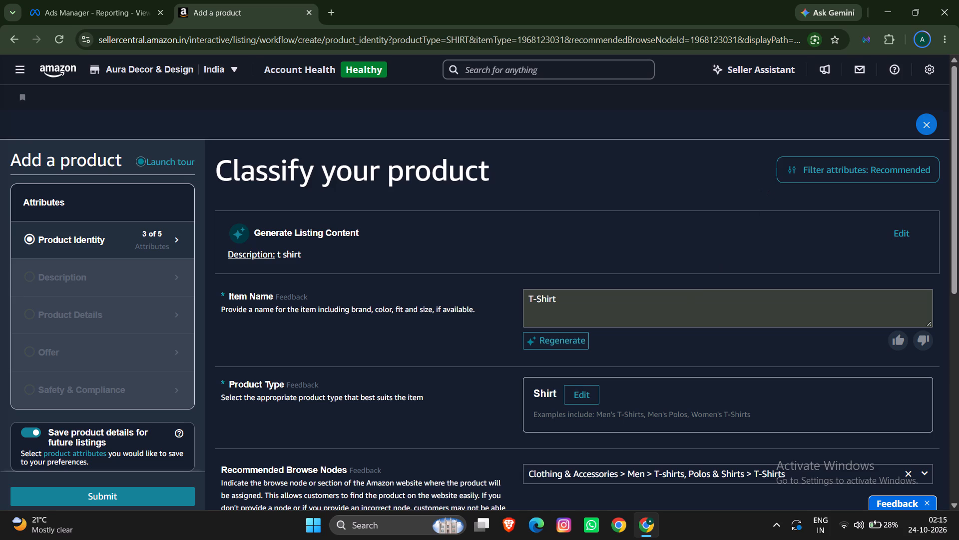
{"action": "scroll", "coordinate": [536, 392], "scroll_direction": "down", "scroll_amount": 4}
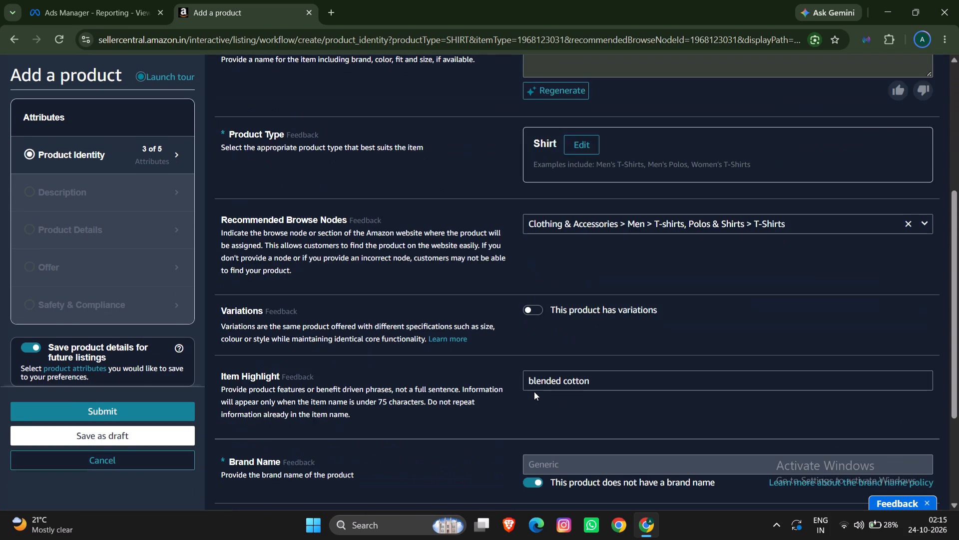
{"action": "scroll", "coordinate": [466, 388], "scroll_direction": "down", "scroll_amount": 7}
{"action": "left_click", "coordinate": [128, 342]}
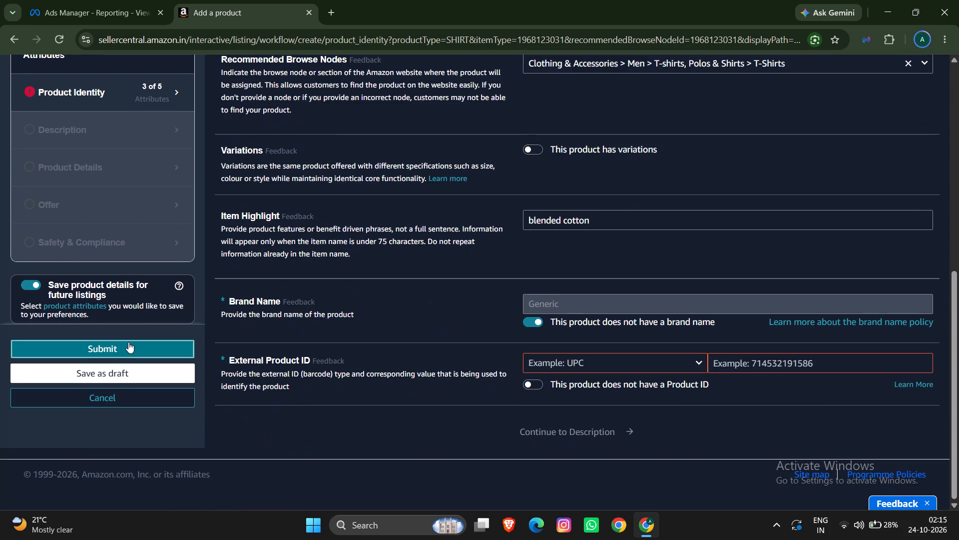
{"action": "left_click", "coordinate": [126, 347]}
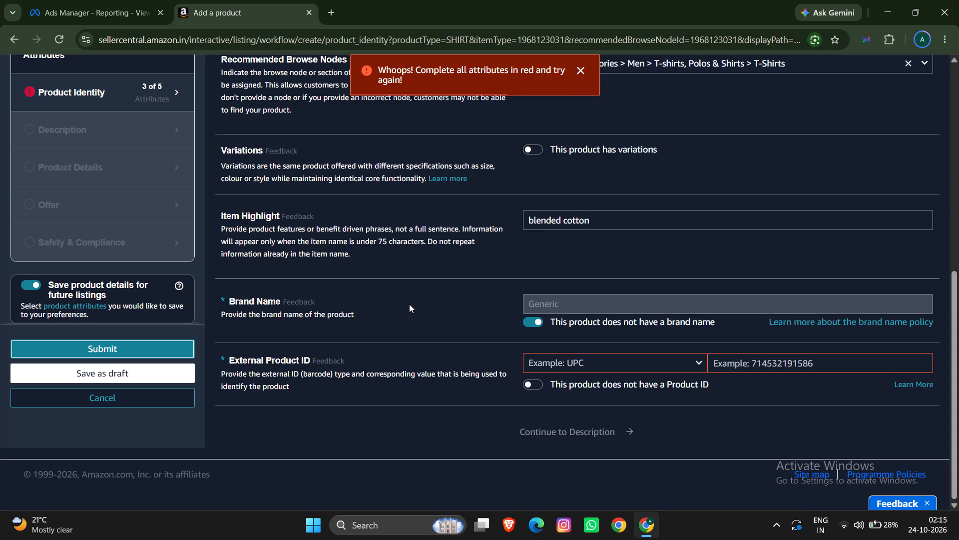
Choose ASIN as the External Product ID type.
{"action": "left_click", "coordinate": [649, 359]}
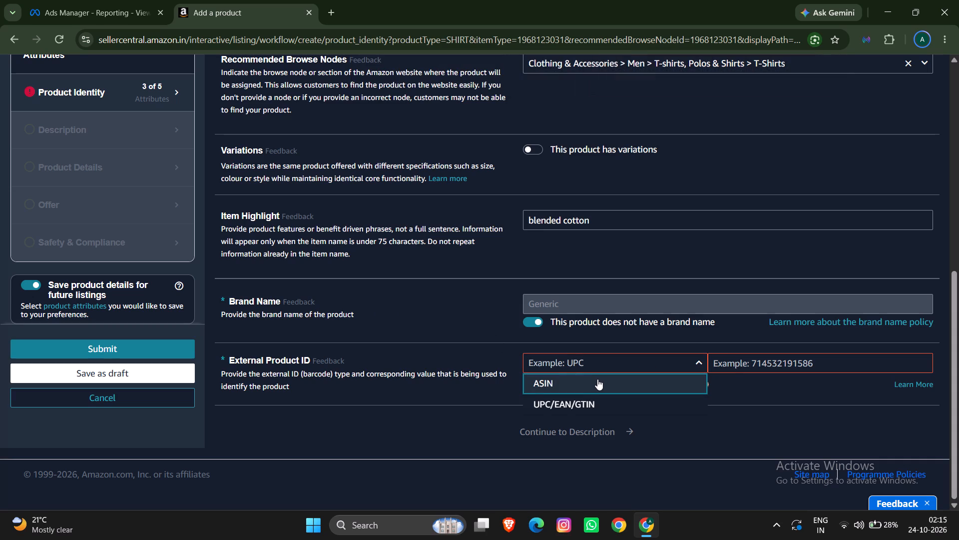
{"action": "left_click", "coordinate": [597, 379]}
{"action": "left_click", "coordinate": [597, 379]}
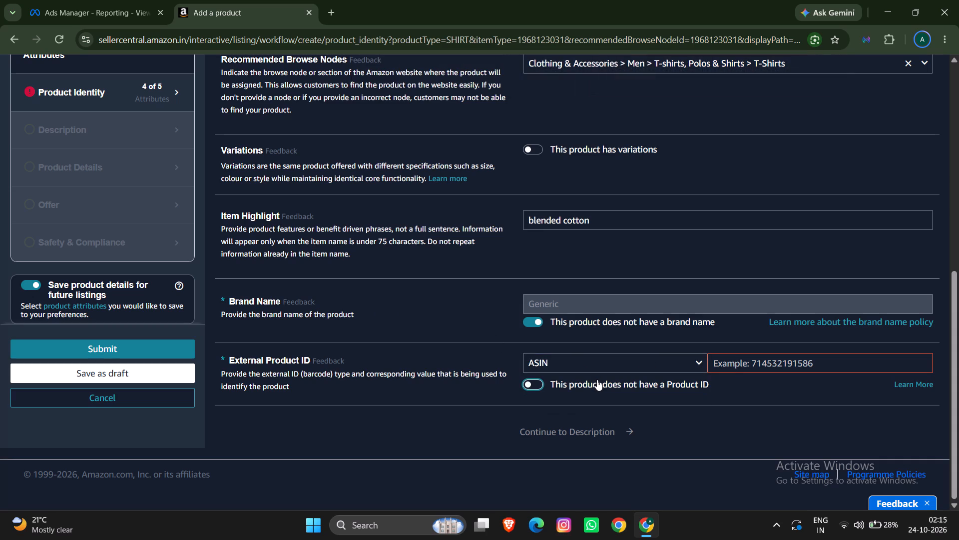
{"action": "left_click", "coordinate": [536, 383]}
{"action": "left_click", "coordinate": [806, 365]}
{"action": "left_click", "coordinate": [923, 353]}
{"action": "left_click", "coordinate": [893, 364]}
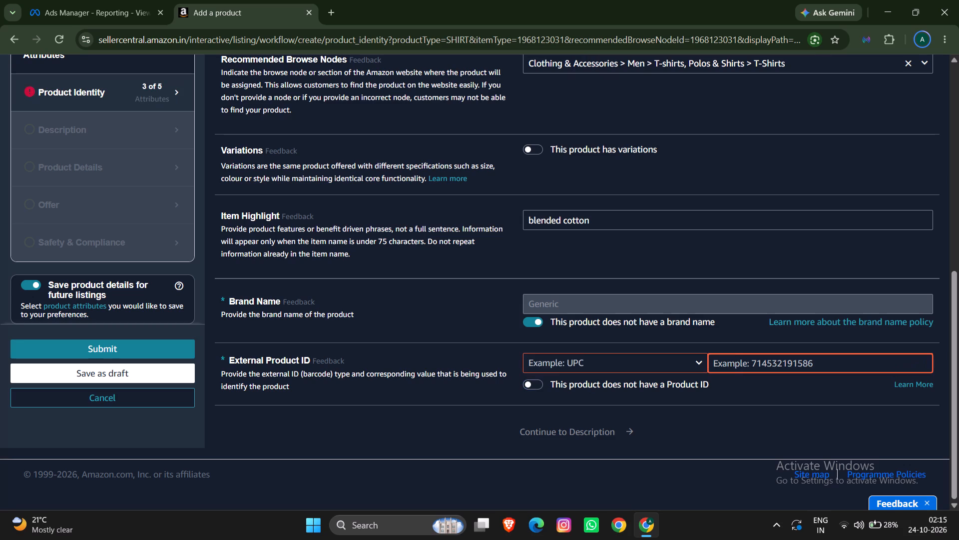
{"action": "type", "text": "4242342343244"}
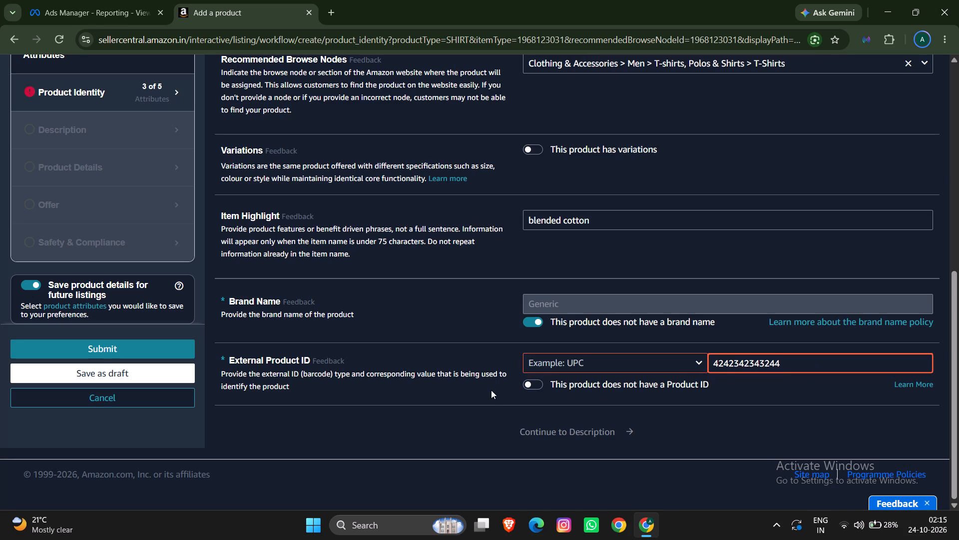
Mark the product as not having a Product ID under External Product ID.
{"action": "left_click", "coordinate": [538, 381]}
{"action": "left_click", "coordinate": [538, 381]}
{"action": "scroll", "coordinate": [541, 364], "scroll_direction": "up", "scroll_amount": 2}
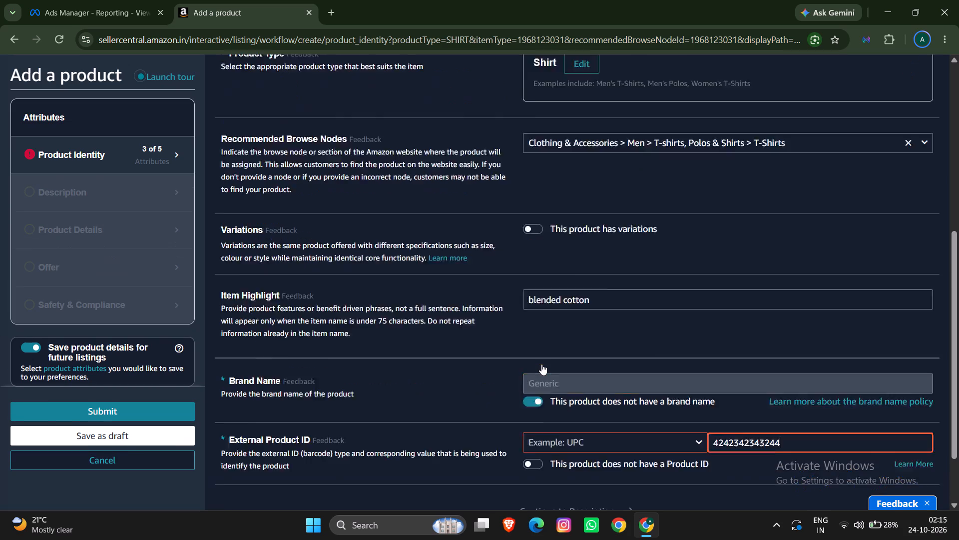
{"action": "scroll", "coordinate": [541, 363], "scroll_direction": "down", "scroll_amount": 2}
{"action": "left_click", "coordinate": [536, 388]}
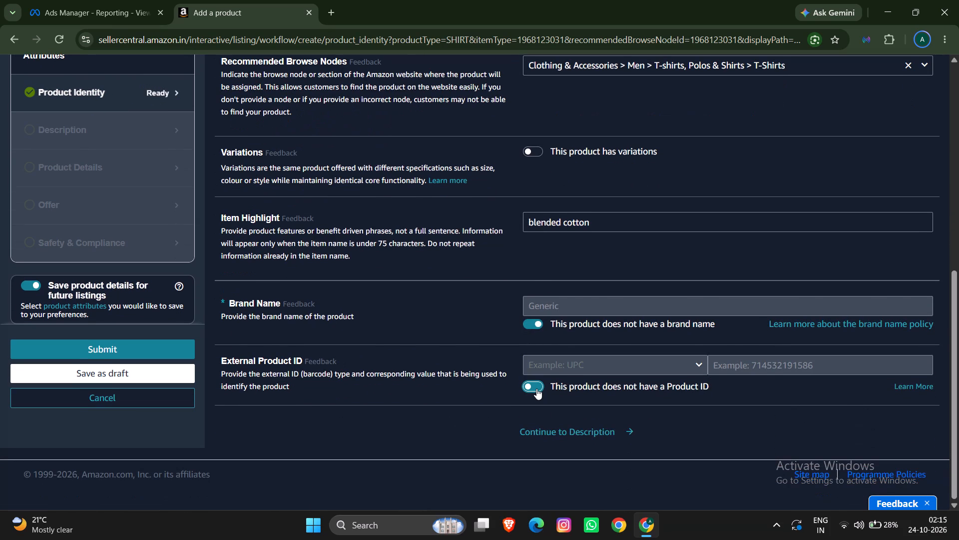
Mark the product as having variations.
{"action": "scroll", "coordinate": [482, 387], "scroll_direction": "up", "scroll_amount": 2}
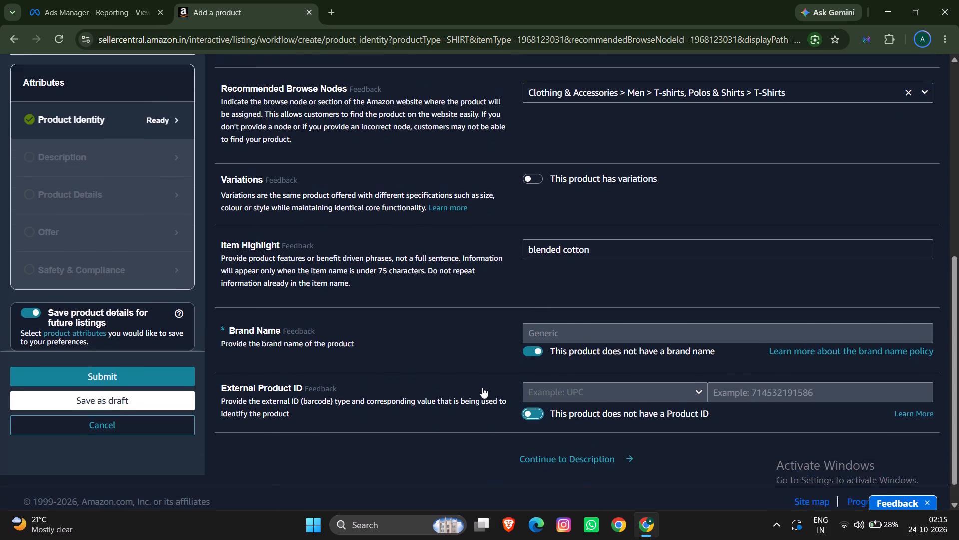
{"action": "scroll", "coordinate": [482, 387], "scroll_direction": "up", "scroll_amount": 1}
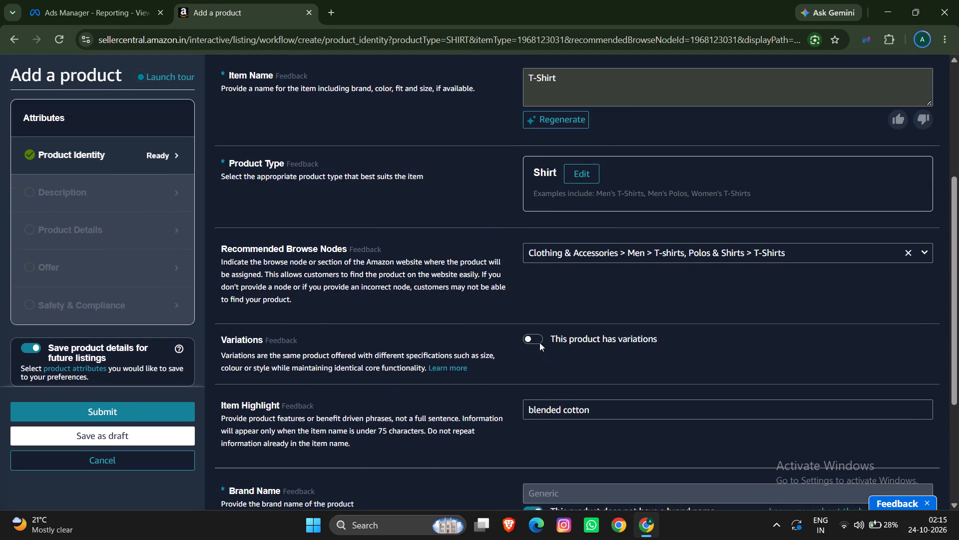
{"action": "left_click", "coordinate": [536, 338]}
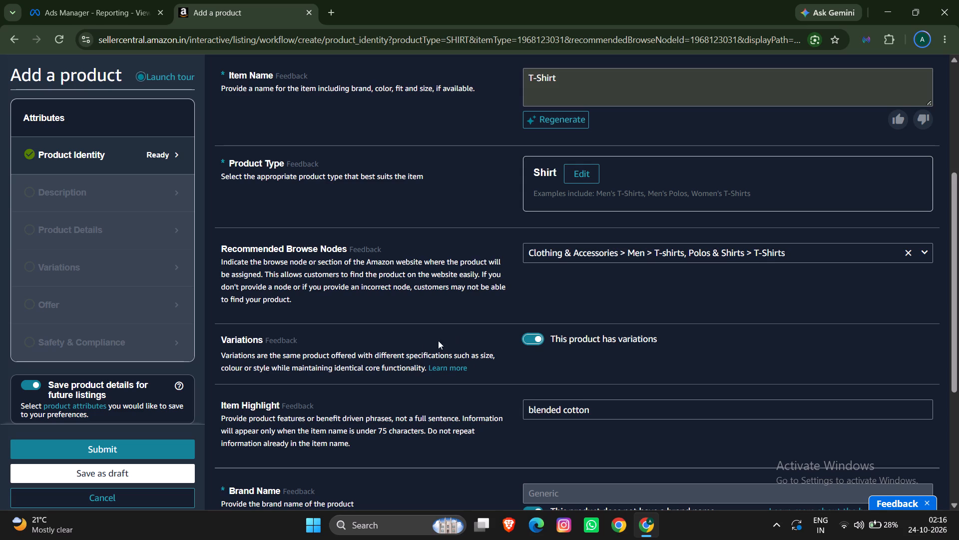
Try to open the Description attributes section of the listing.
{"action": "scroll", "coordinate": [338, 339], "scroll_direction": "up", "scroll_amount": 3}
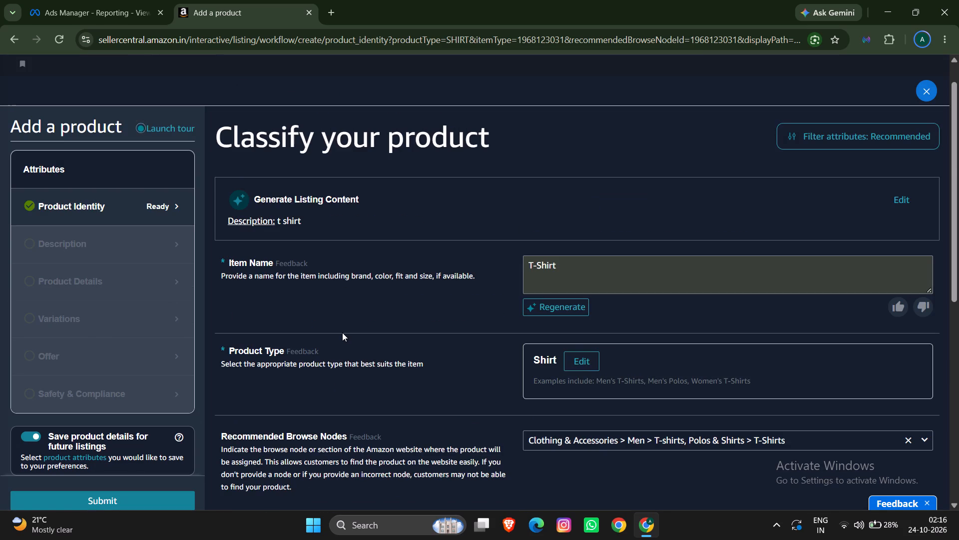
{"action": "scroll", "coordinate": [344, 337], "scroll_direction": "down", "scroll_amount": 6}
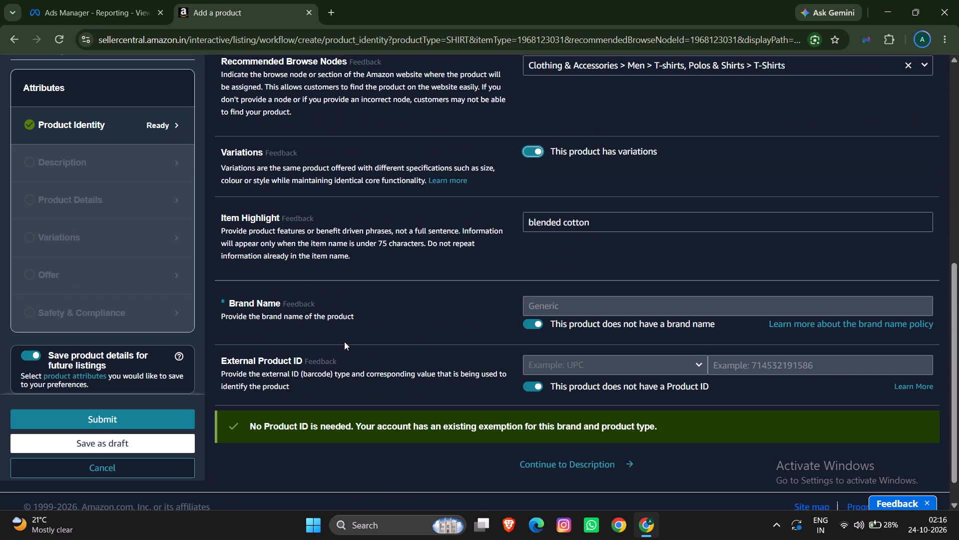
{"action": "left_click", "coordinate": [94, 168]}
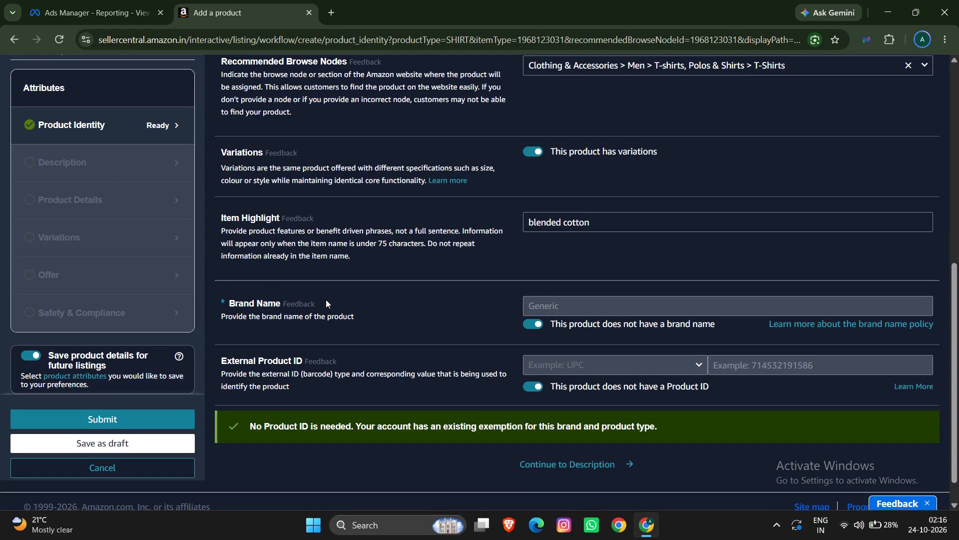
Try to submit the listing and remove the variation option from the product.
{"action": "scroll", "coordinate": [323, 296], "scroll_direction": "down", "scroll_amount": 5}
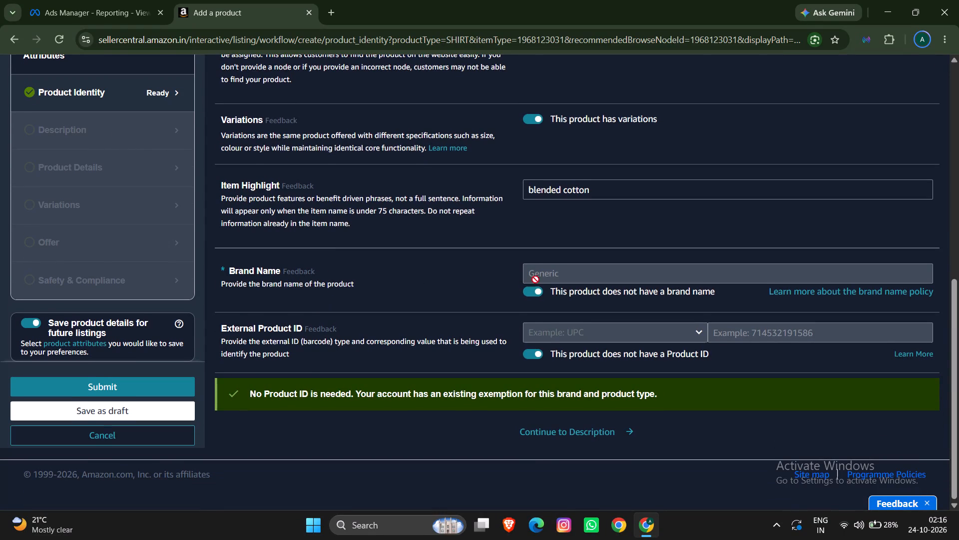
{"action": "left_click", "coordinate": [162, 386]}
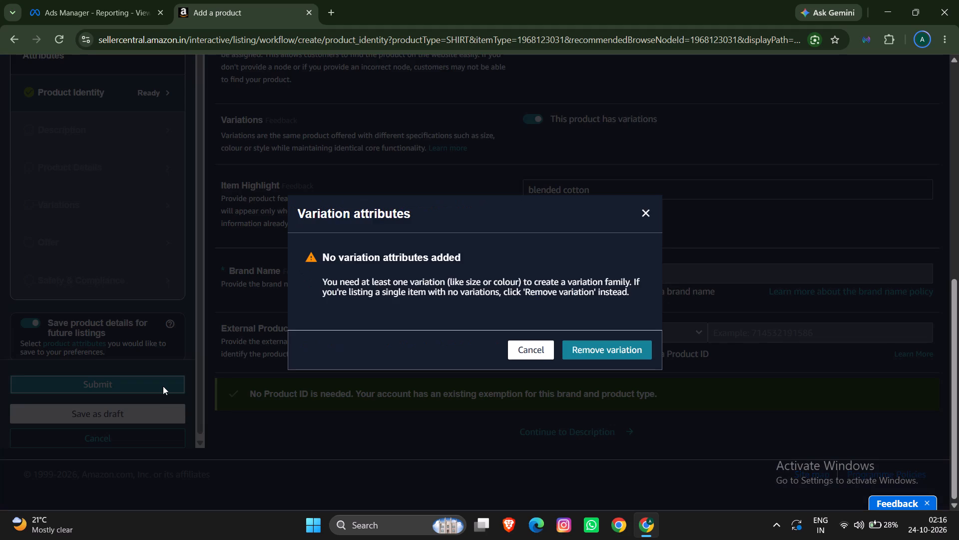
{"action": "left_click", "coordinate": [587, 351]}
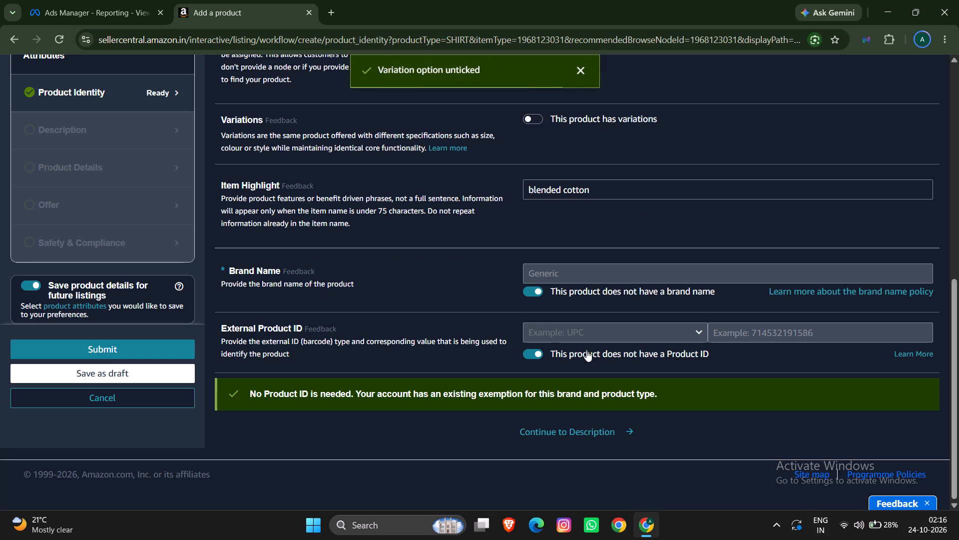
Continue from the Product Identity attributes to the Description section of the listing.
{"action": "scroll", "coordinate": [315, 272], "scroll_direction": "up", "scroll_amount": 5}
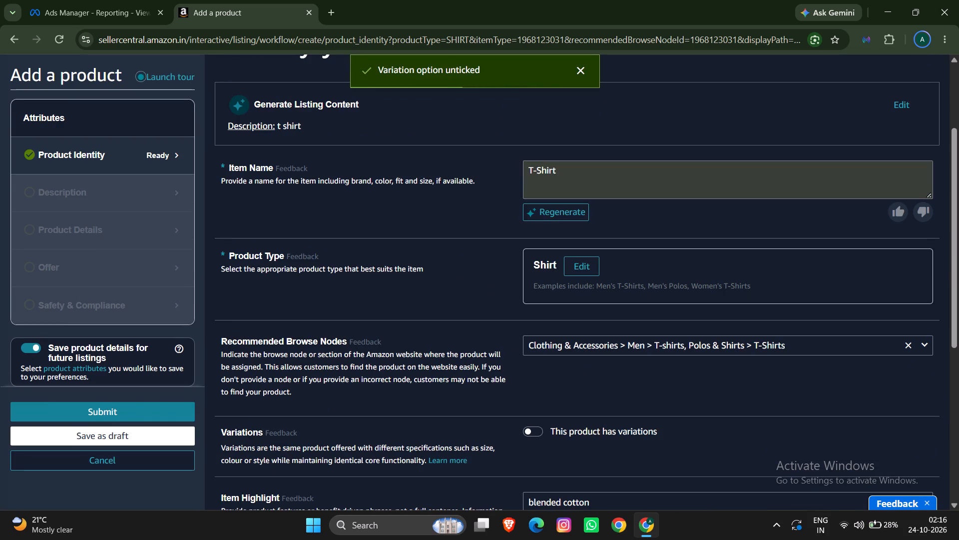
{"action": "scroll", "coordinate": [313, 272], "scroll_direction": "down", "scroll_amount": 2}
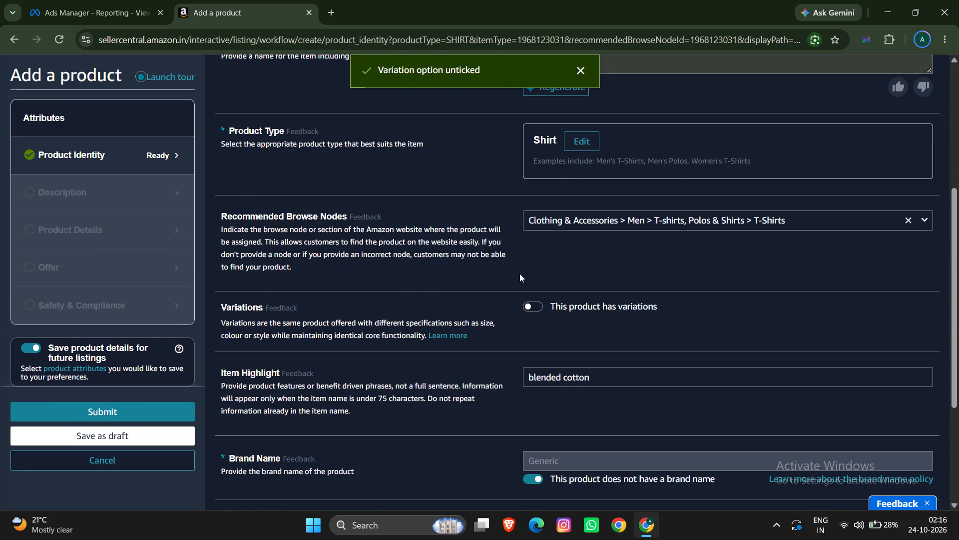
{"action": "scroll", "coordinate": [300, 330], "scroll_direction": "down", "scroll_amount": 5}
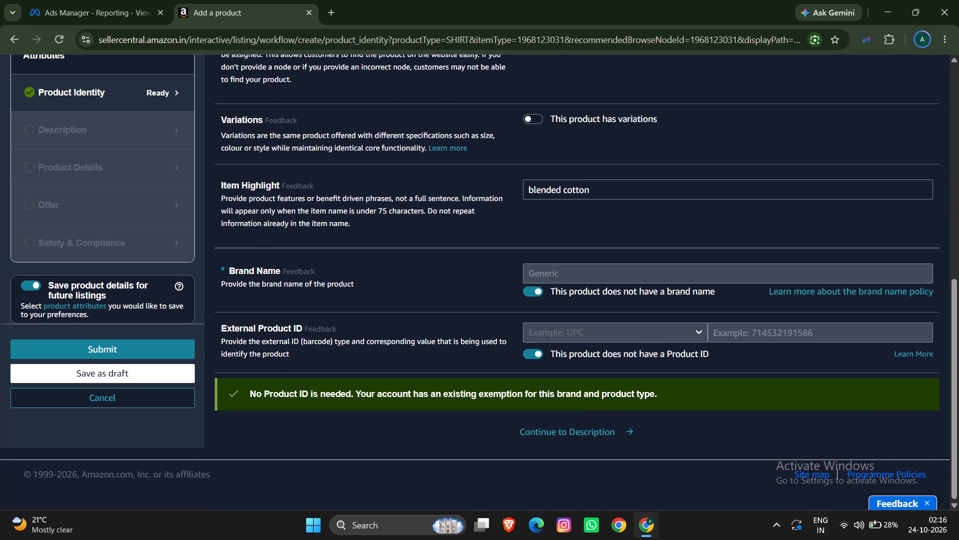
{"action": "scroll", "coordinate": [383, 430], "scroll_direction": "down", "scroll_amount": 7}
{"action": "left_click", "coordinate": [531, 430]}
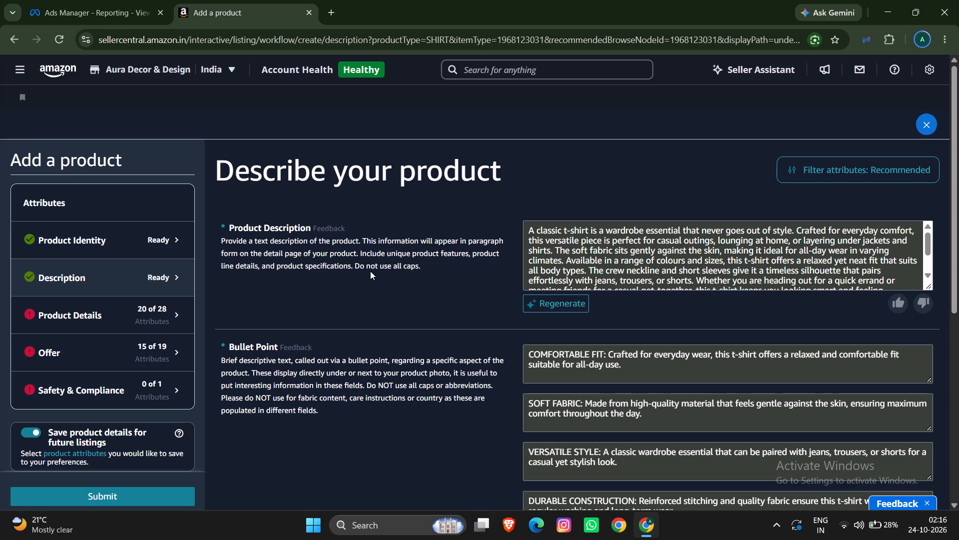
Rate the generated Product Description as a good suggestion and submit the feedback reason "Content is accurate / relevant".
{"action": "left_click", "coordinate": [898, 302]}
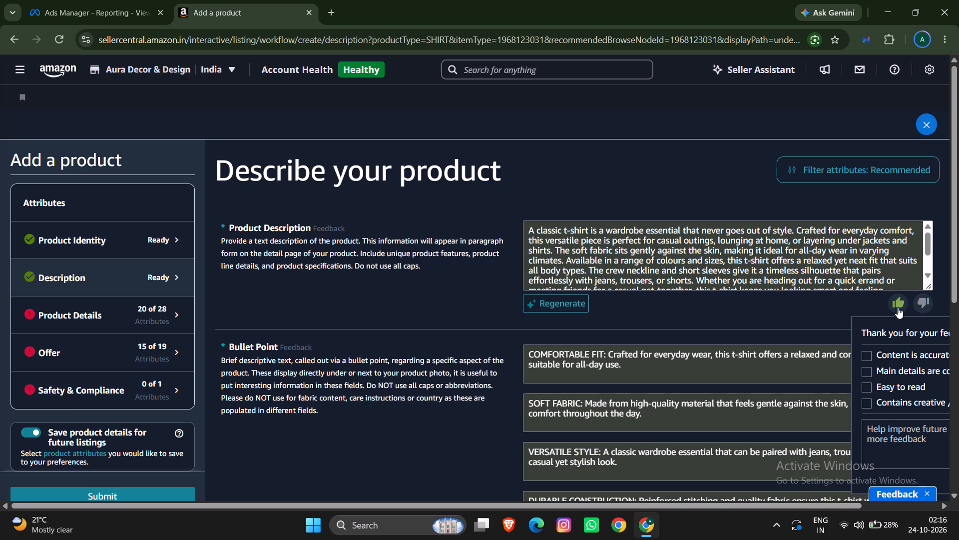
{"action": "left_click", "coordinate": [896, 350]}
{"action": "scroll", "coordinate": [890, 405], "scroll_direction": "down", "scroll_amount": 3}
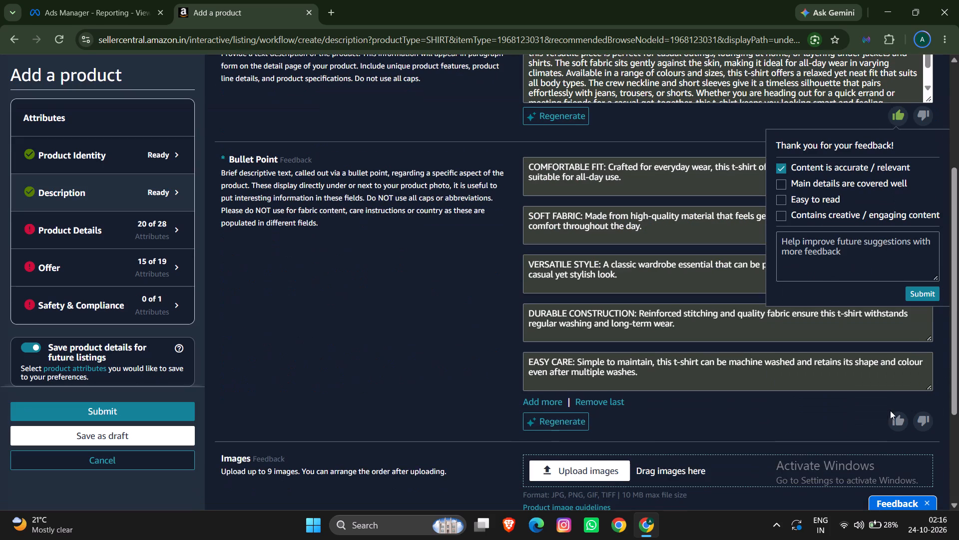
{"action": "left_click", "coordinate": [925, 286]}
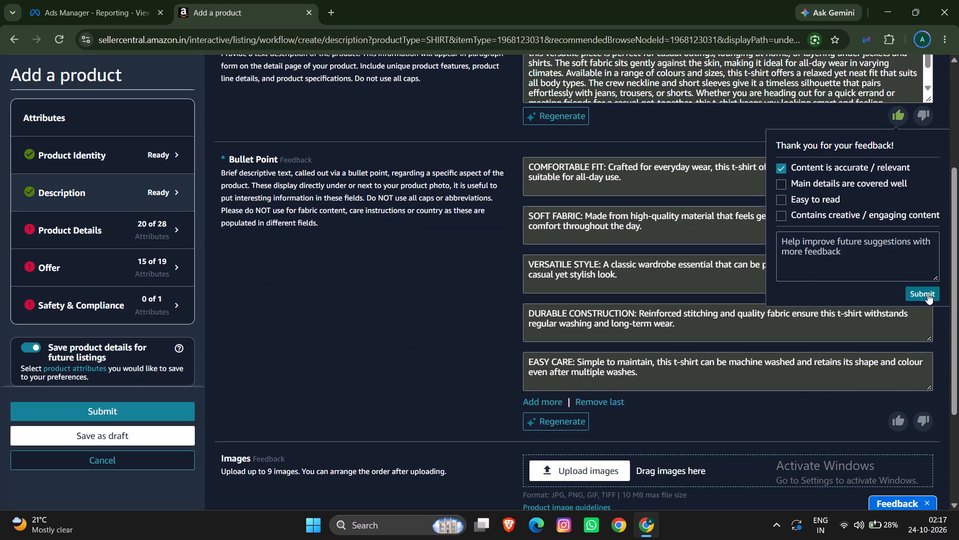
{"action": "left_click", "coordinate": [929, 297]}
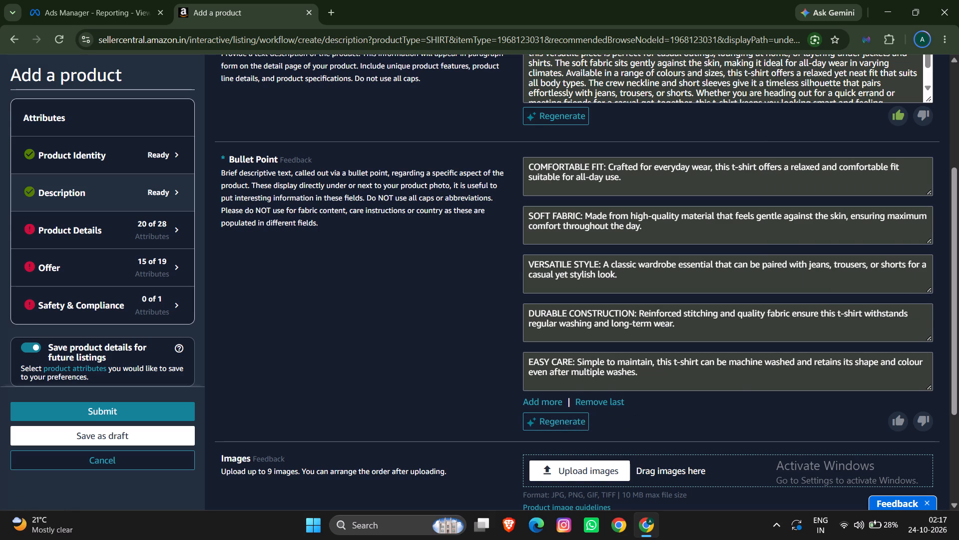
Rate the generated Bullet Point text as a good suggestion and submit the feedback reason "Content is accurate / relevant".
{"action": "scroll", "coordinate": [825, 368], "scroll_direction": "down", "scroll_amount": 3}
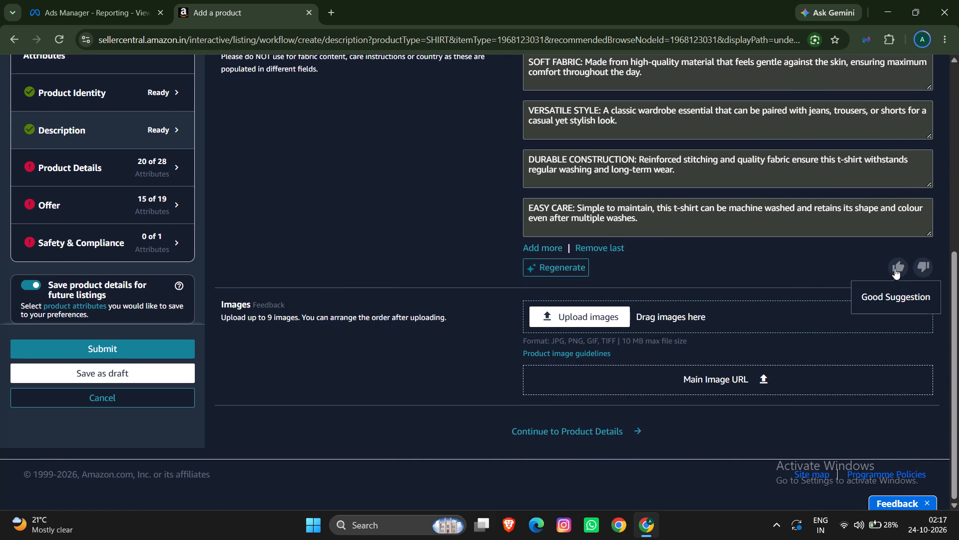
{"action": "left_click", "coordinate": [895, 268]}
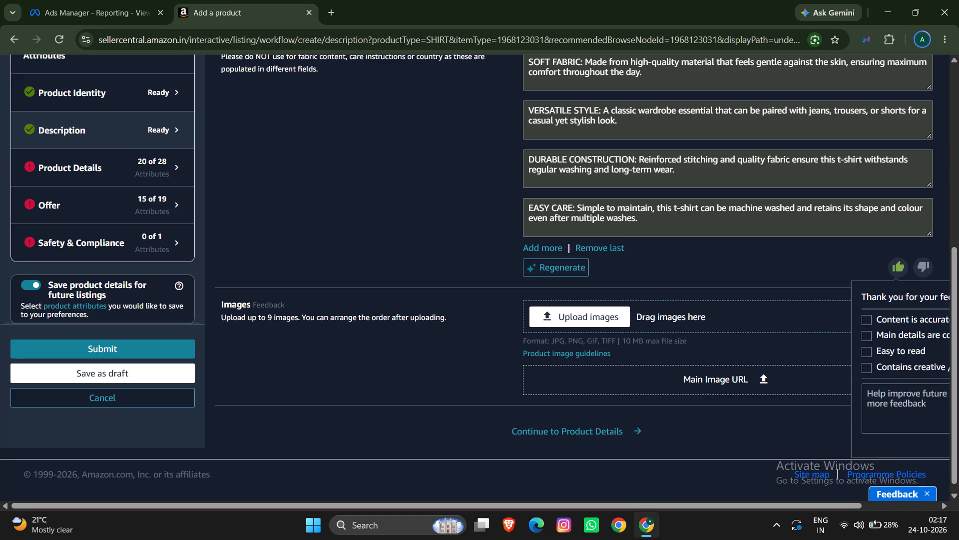
{"action": "left_click", "coordinate": [869, 319]}
{"action": "scroll", "coordinate": [882, 416], "scroll_direction": "down", "scroll_amount": 2}
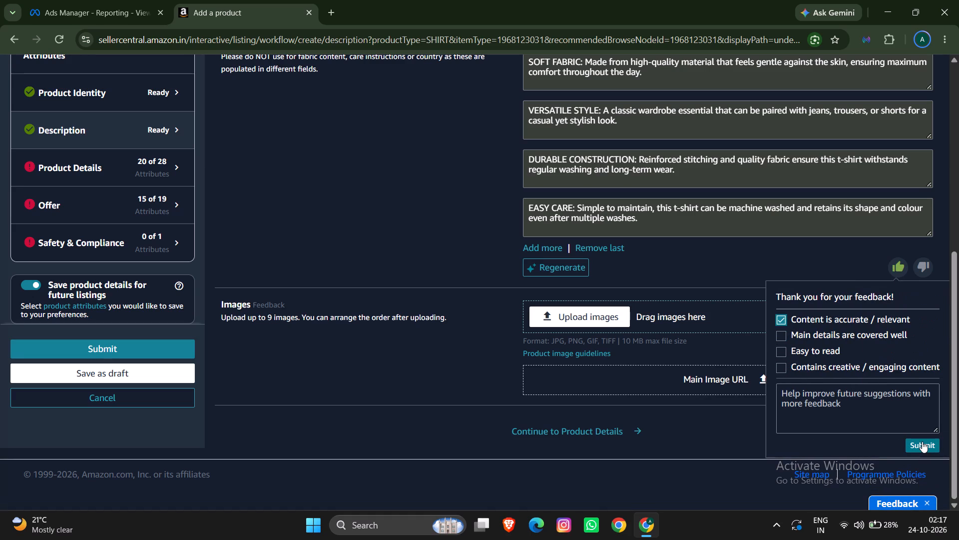
{"action": "left_click", "coordinate": [922, 440]}
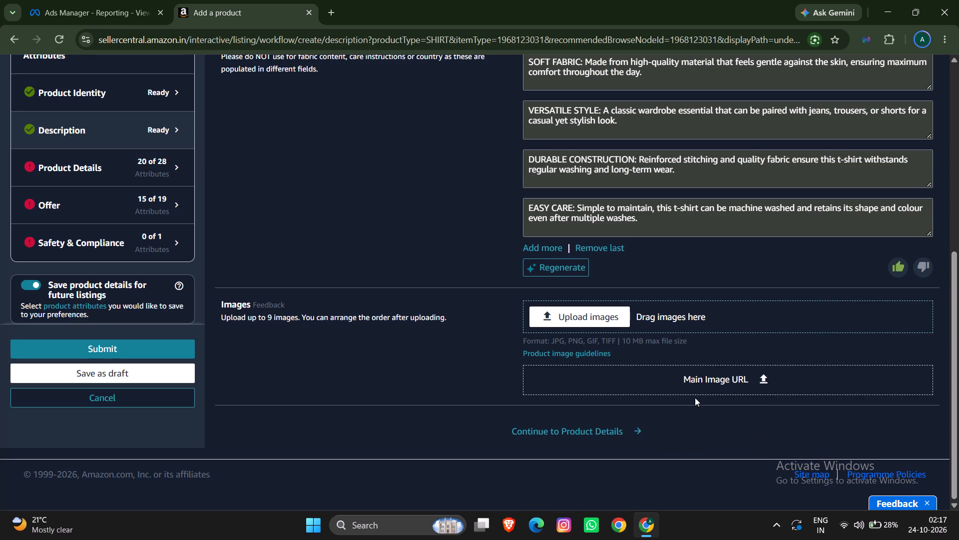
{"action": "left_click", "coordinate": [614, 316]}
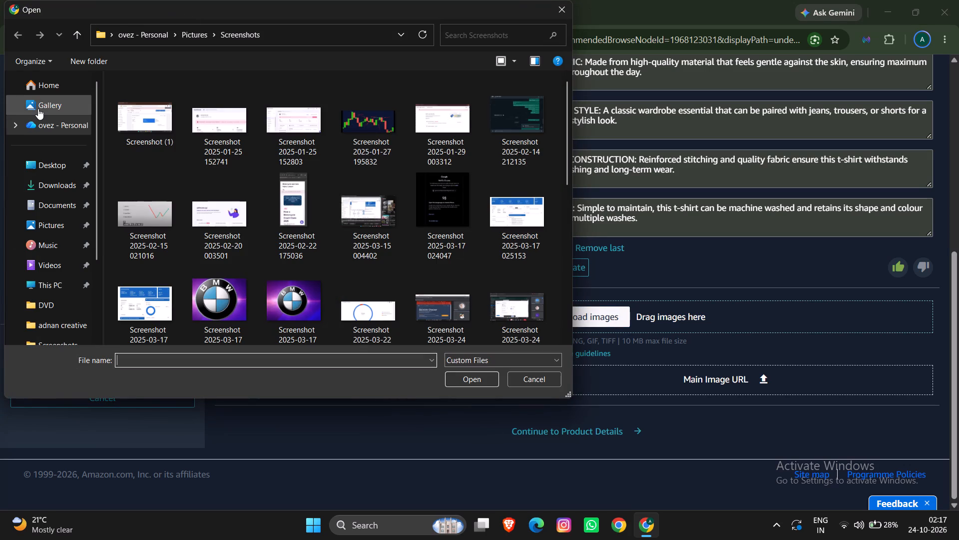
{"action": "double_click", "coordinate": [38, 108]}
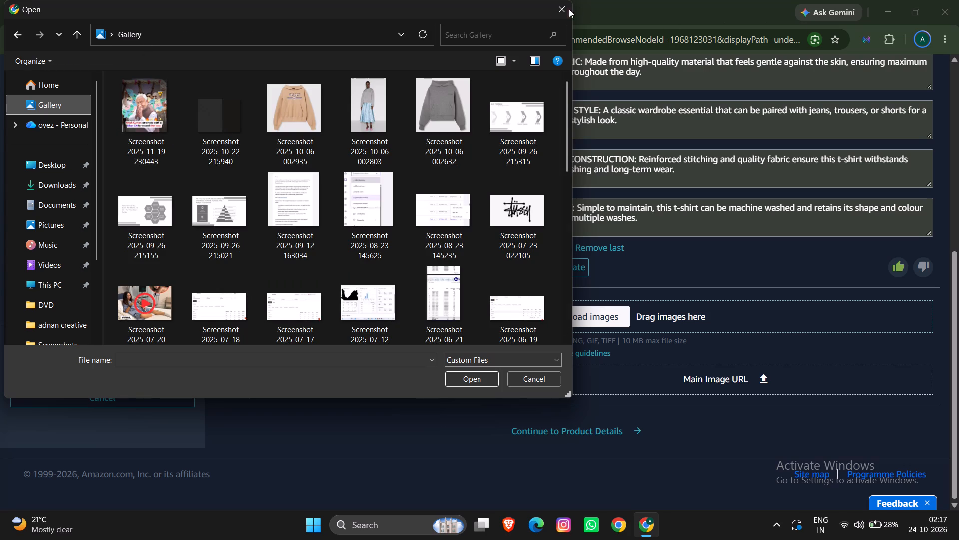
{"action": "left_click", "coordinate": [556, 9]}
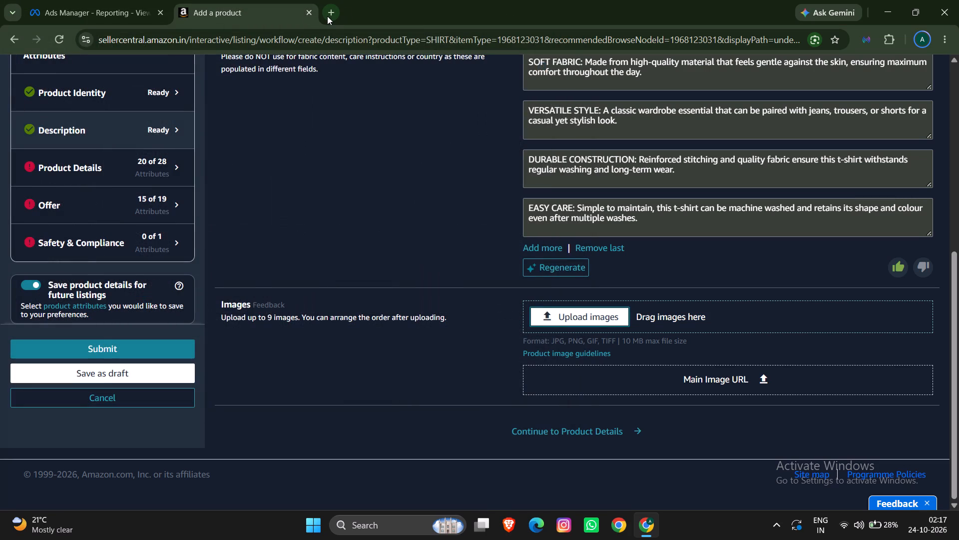
Open a new blank browser tab alongside the product listing.
{"action": "left_click", "coordinate": [326, 17]}
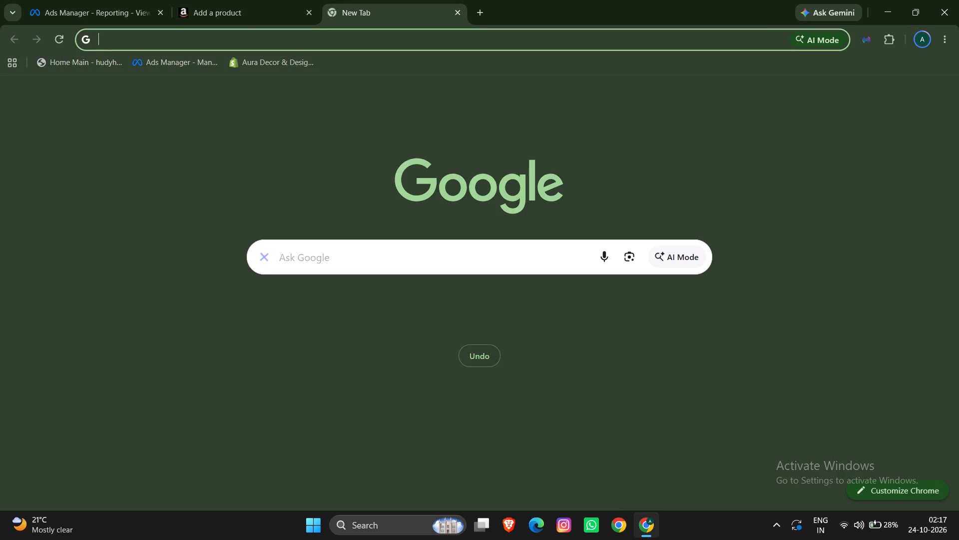
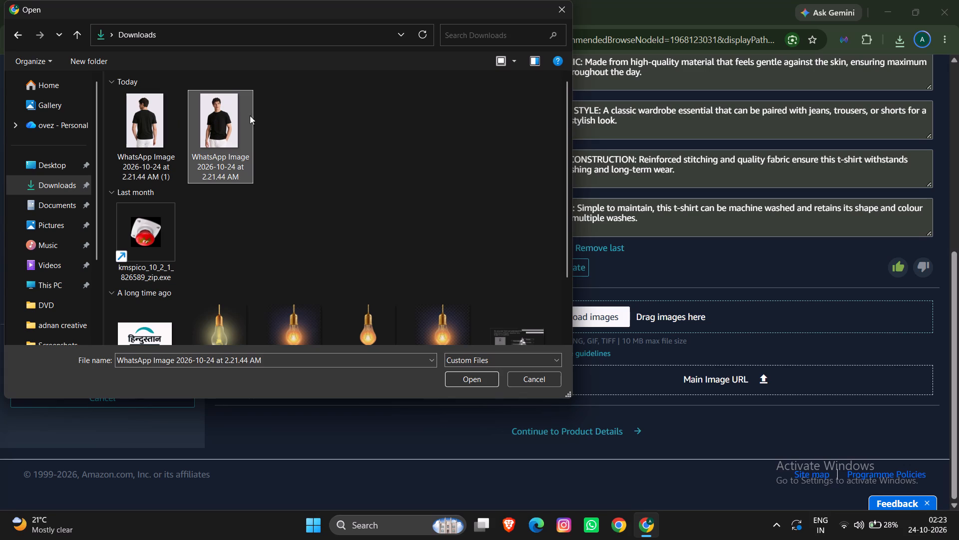
Upload the front-view black T-shirt photo "WhatsApp Image 2026-10-24 at 2.21.44 AM" from Downloads as the listing's main image.
{"action": "left_click", "coordinate": [479, 377]}
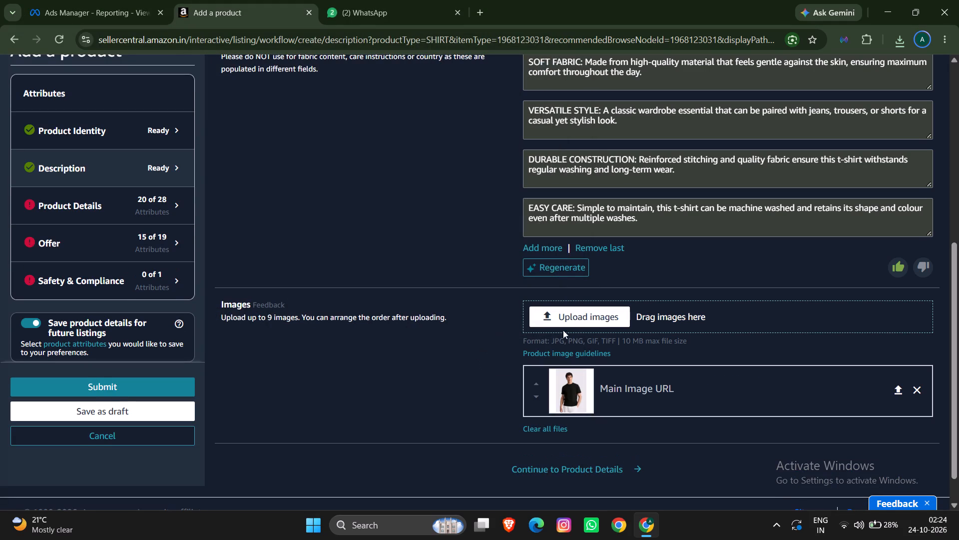
Open the Fix image option for the listing's main image.
{"action": "left_click", "coordinate": [567, 319]}
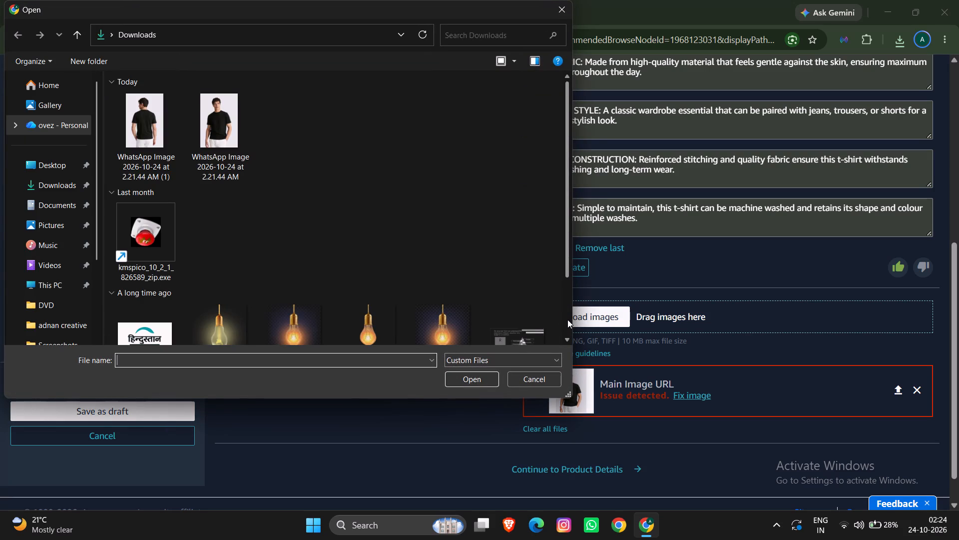
{"action": "left_click", "coordinate": [560, 383]}
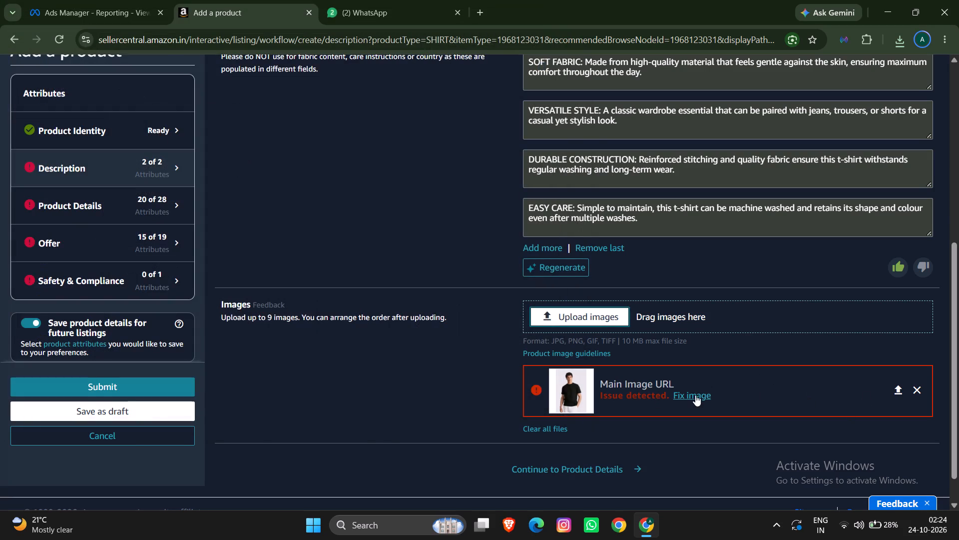
{"action": "left_click", "coordinate": [695, 395]}
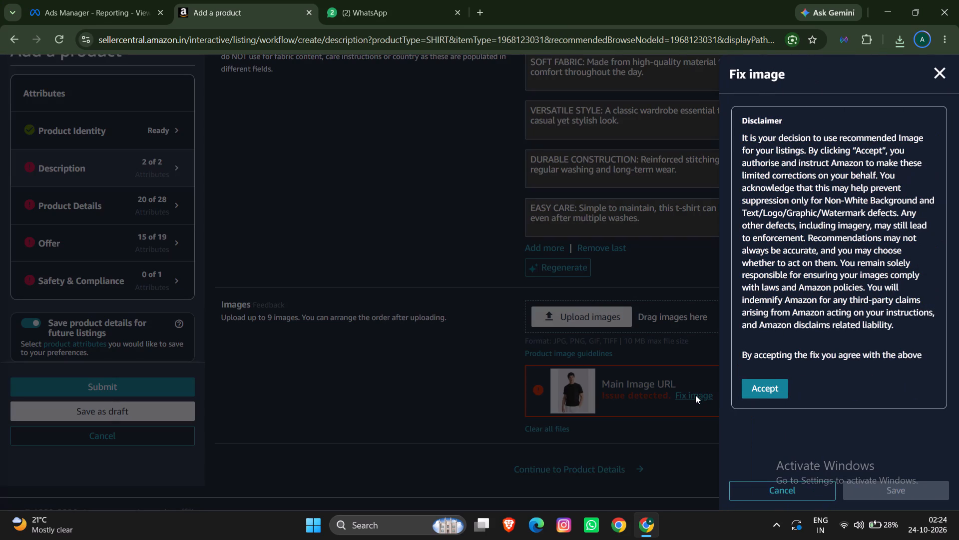
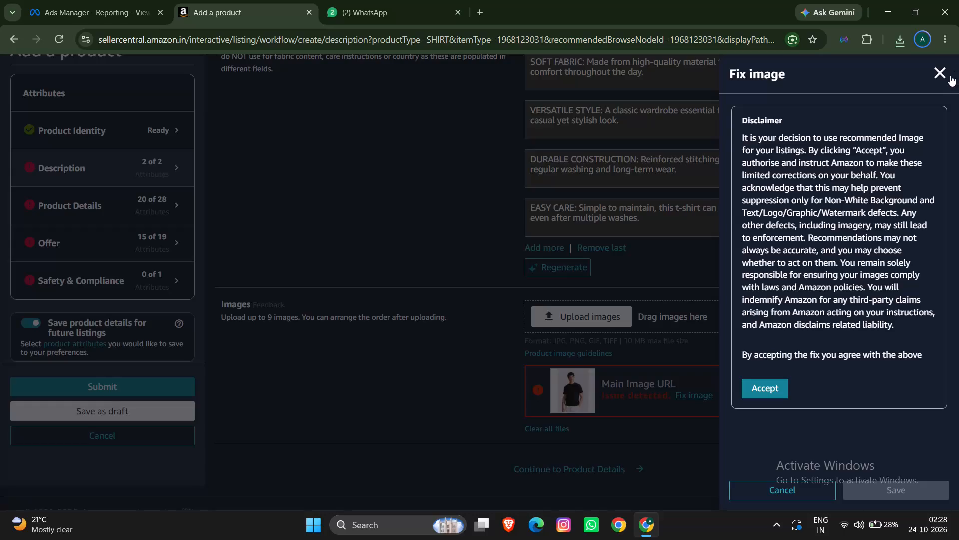
Dismiss the suggested image fix without accepting it and remove the flagged main image from the listing.
{"action": "left_click", "coordinate": [942, 71]}
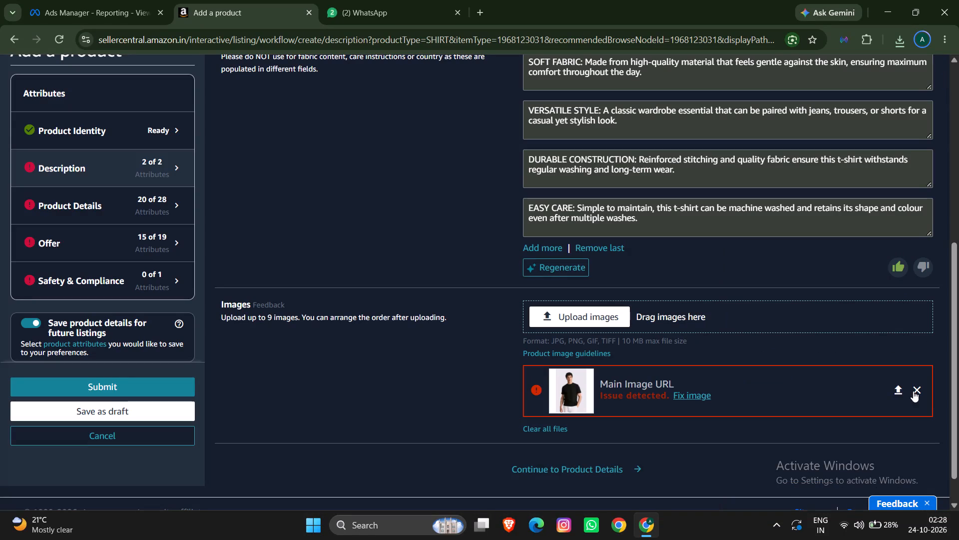
{"action": "left_click", "coordinate": [915, 389]}
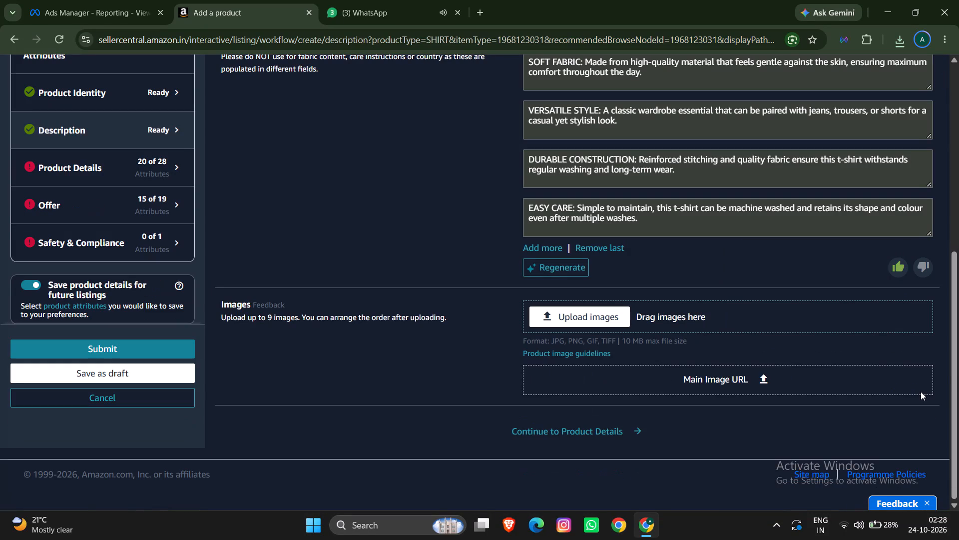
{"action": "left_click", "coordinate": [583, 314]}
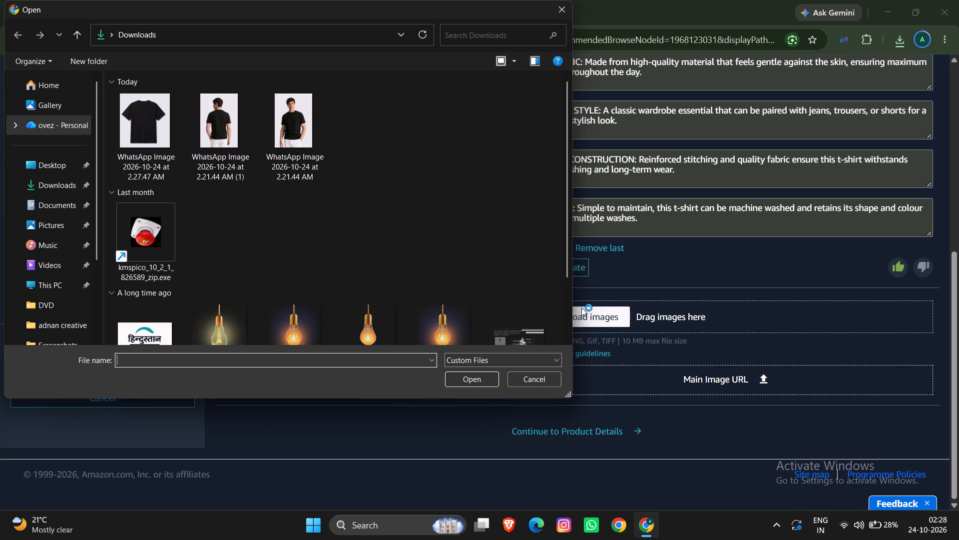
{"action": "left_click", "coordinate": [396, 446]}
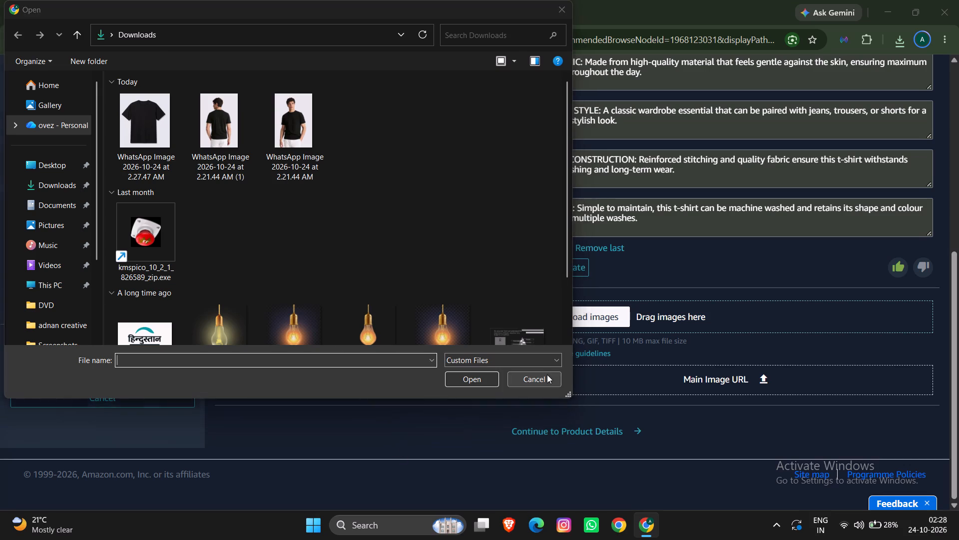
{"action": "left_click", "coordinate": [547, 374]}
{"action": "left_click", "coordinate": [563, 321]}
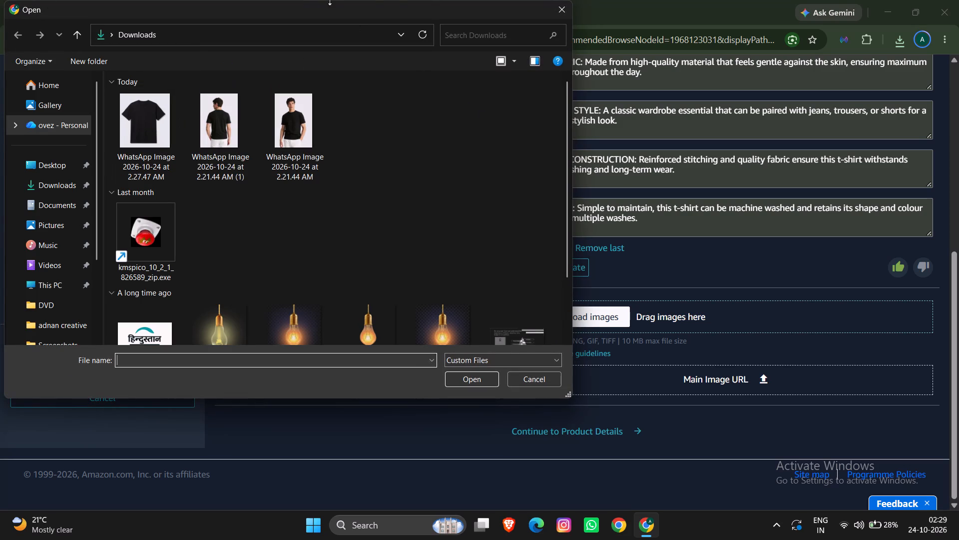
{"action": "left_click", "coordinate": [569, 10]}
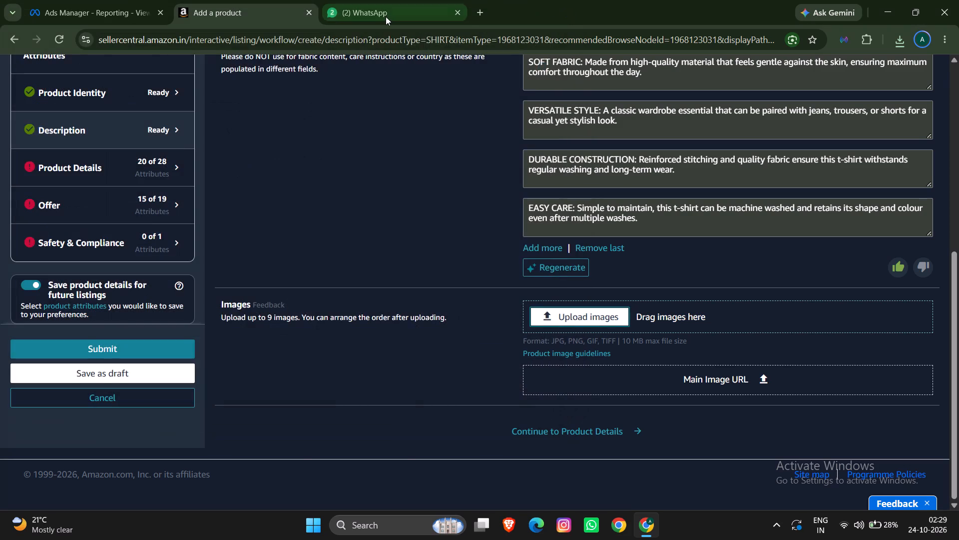